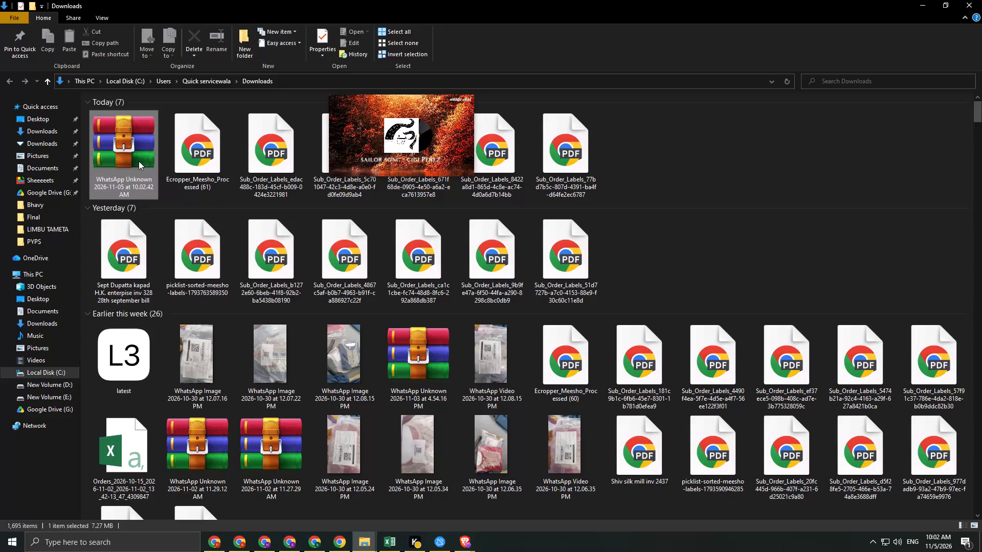
# Extract the archive WhatsApp Unknown 2026-11-05 at 10.02.42 AM directly into the Downloads folder.
pyautogui.click(174, 204)
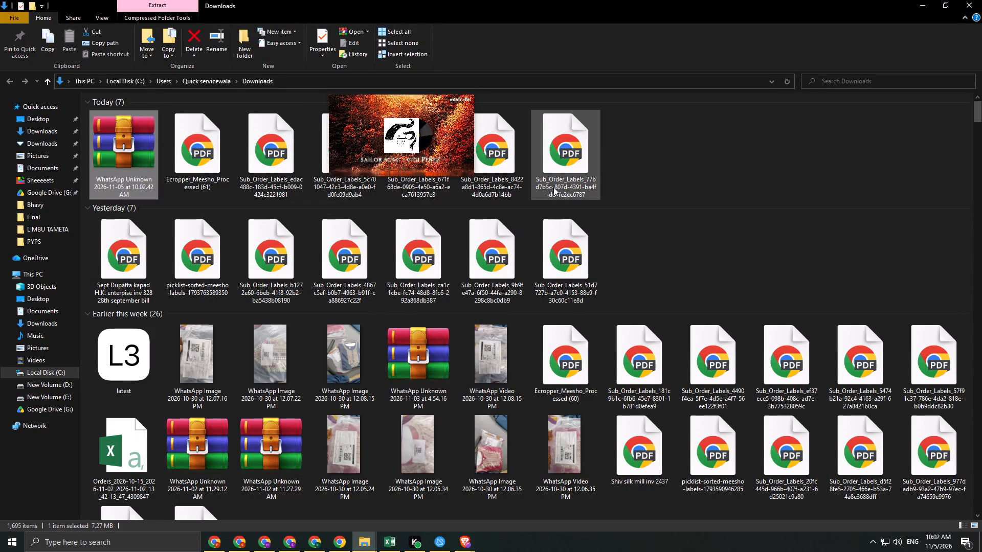
# Move the floating video window off today's files into the empty space beside yesterday's files.
pyautogui.moveTo(450, 136); pyautogui.dragTo(808, 271)
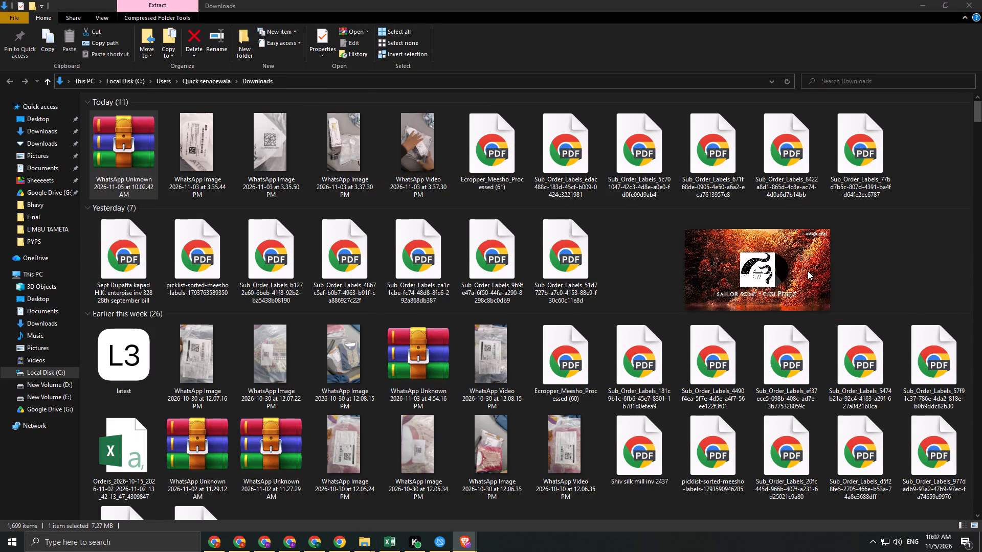
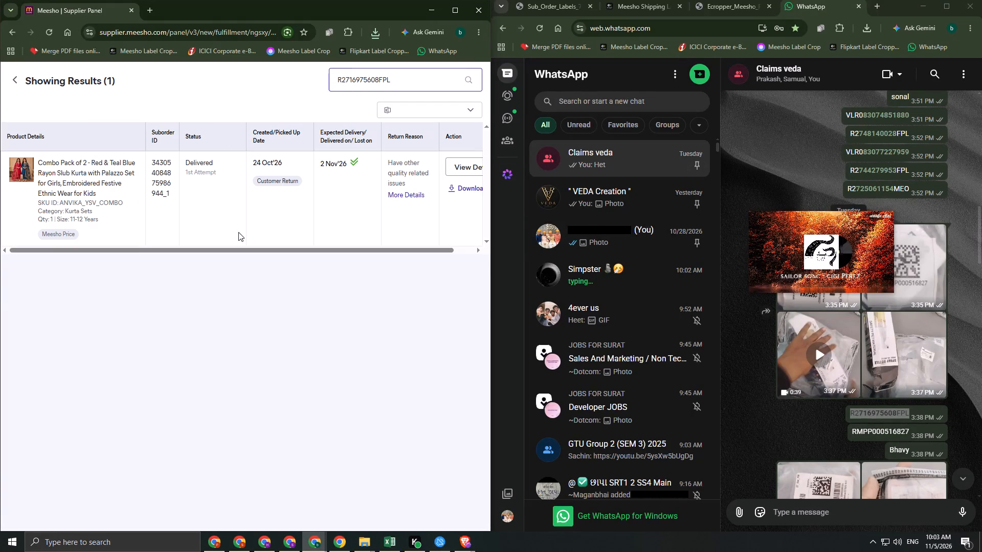
pyautogui.click(205, 367)
pyautogui.doubleClick(163, 188)
pyautogui.hotkey('ctrl', 'c')
pyautogui.hotkey('ctrl', 'c')
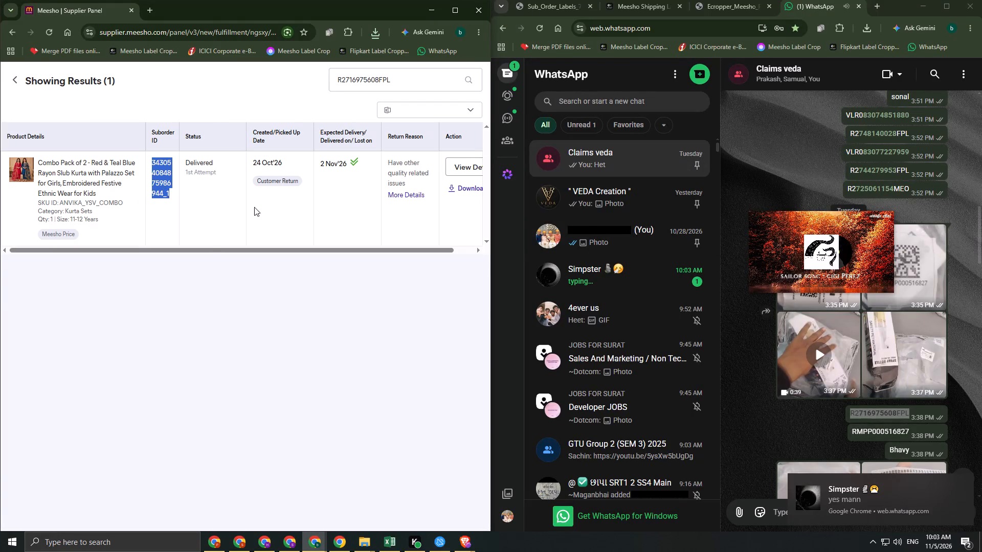
pyautogui.hotkey('ctrl', 'c')
pyautogui.click(147, 14)
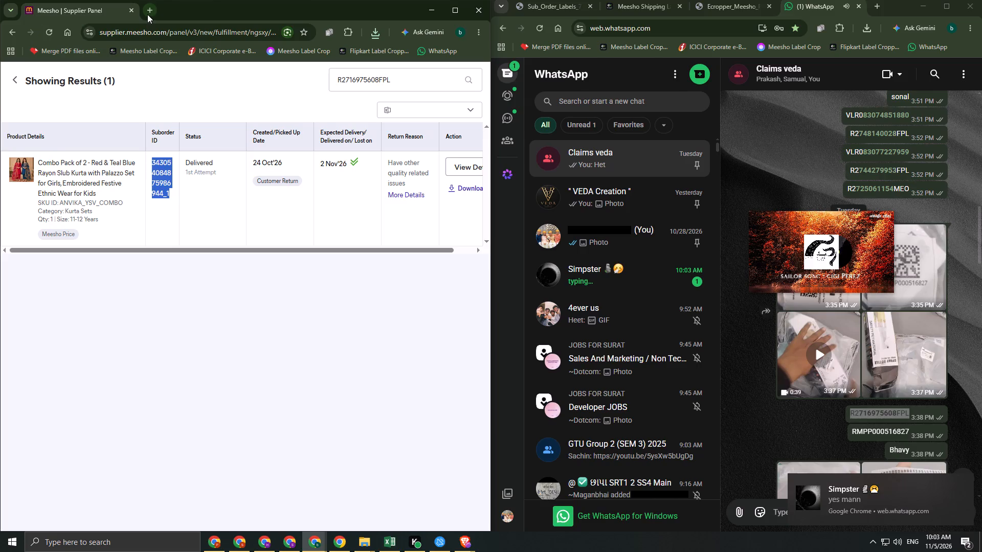
pyautogui.click(253, 11)
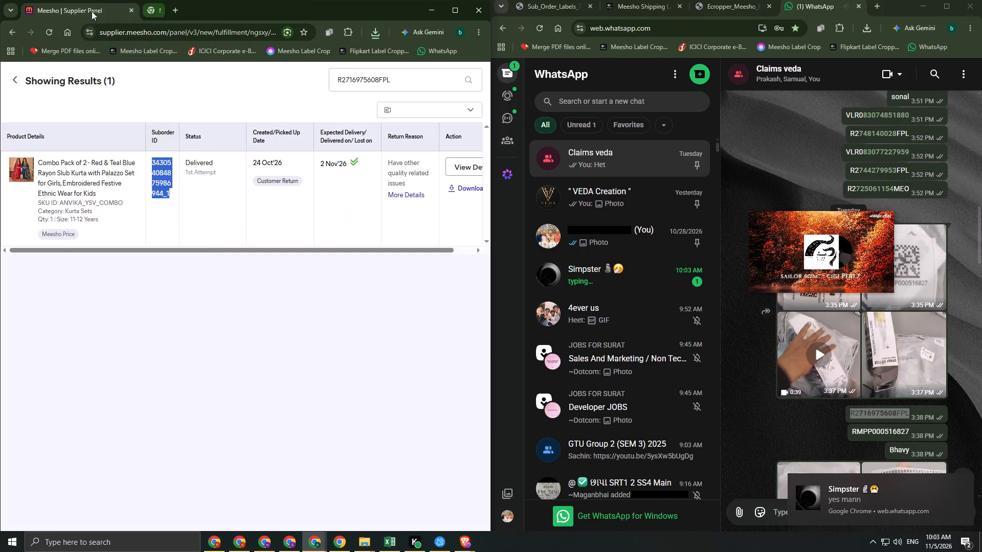
pyautogui.rightClick(67, 11)
pyautogui.click(119, 107)
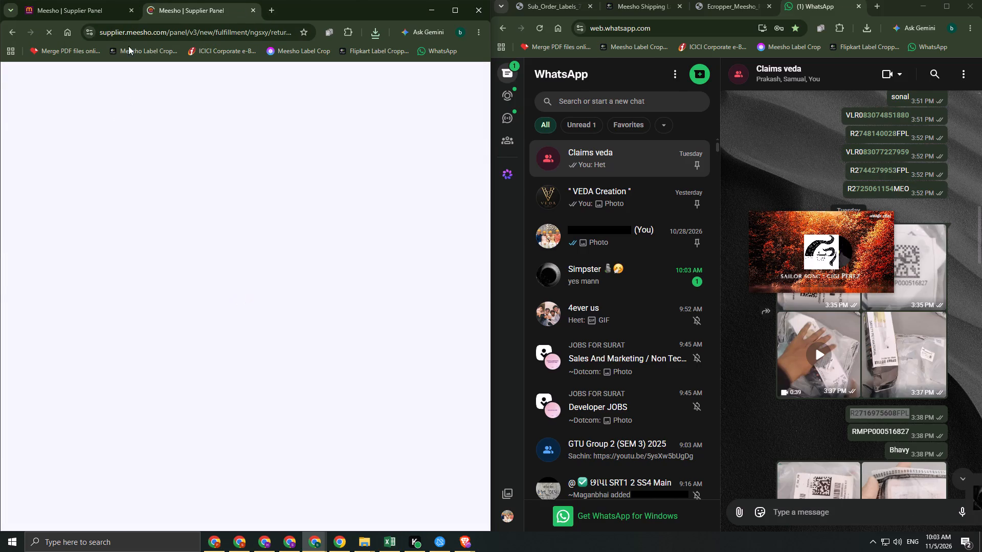
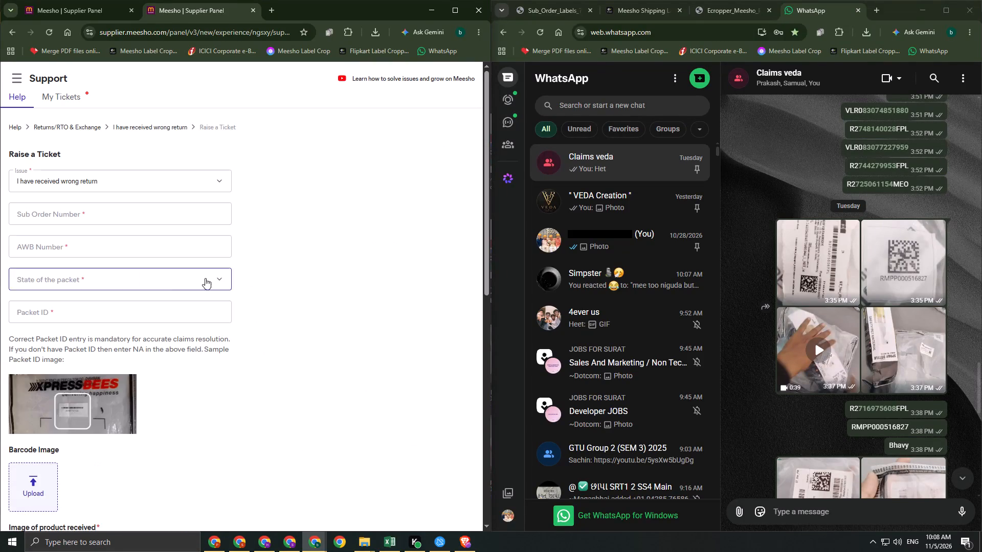
pyautogui.scroll(-6, 167, 326)
pyautogui.scroll(7, 156, 319)
pyautogui.click(87, 220)
pyautogui.hotkey('ctrl', 'c')
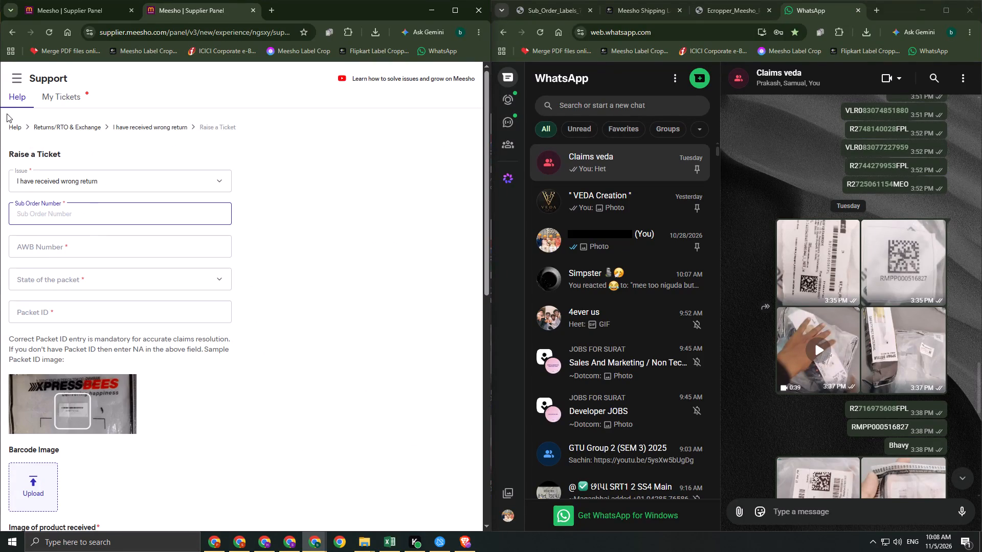
pyautogui.hotkey('ctrl', 'v')
pyautogui.click(59, 0)
pyautogui.click(65, 7)
pyautogui.doubleClick(375, 79)
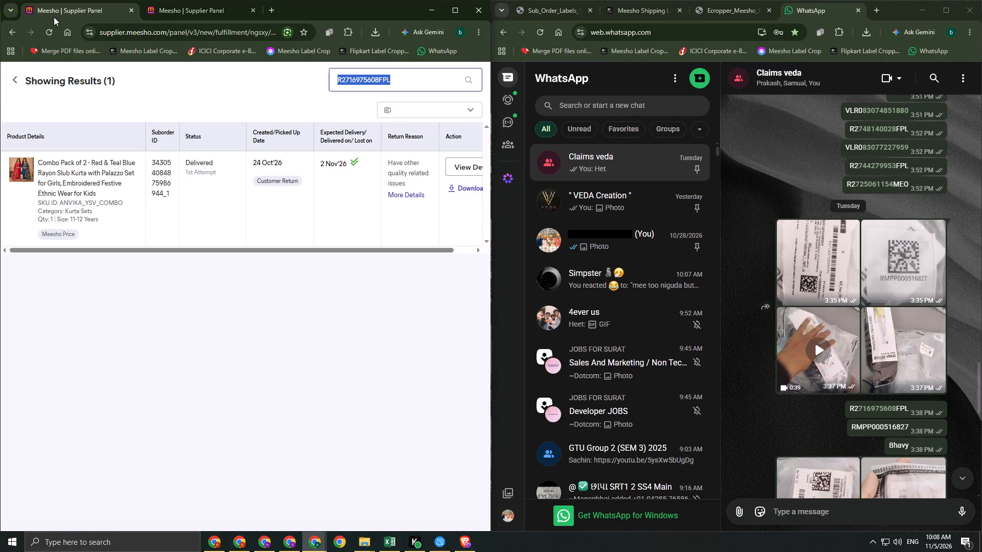
pyautogui.hotkey('ctrl', 'c')
pyautogui.hotkey('ctrl', 'x')
pyautogui.click(168, 12)
pyautogui.click(70, 250)
pyautogui.hotkey('ctrl', 'v')
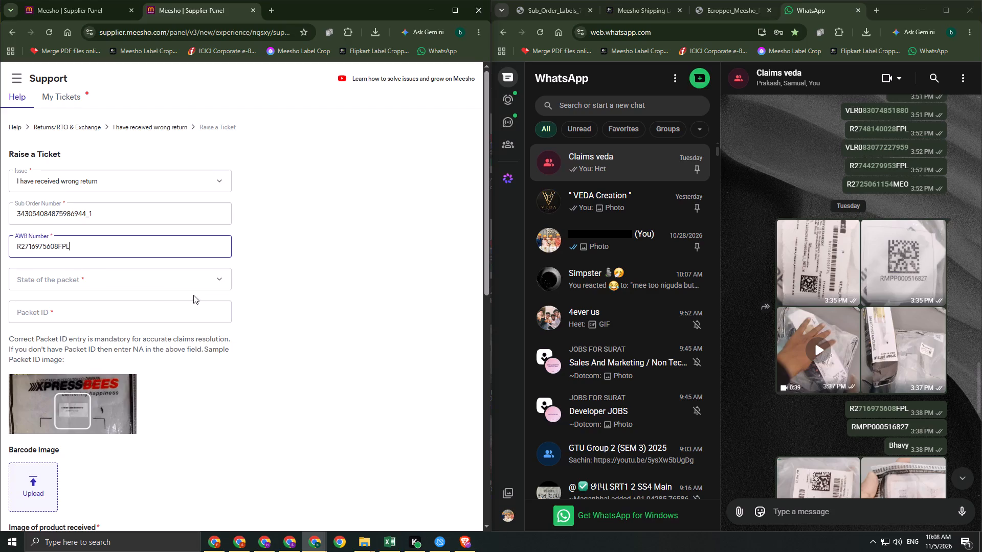
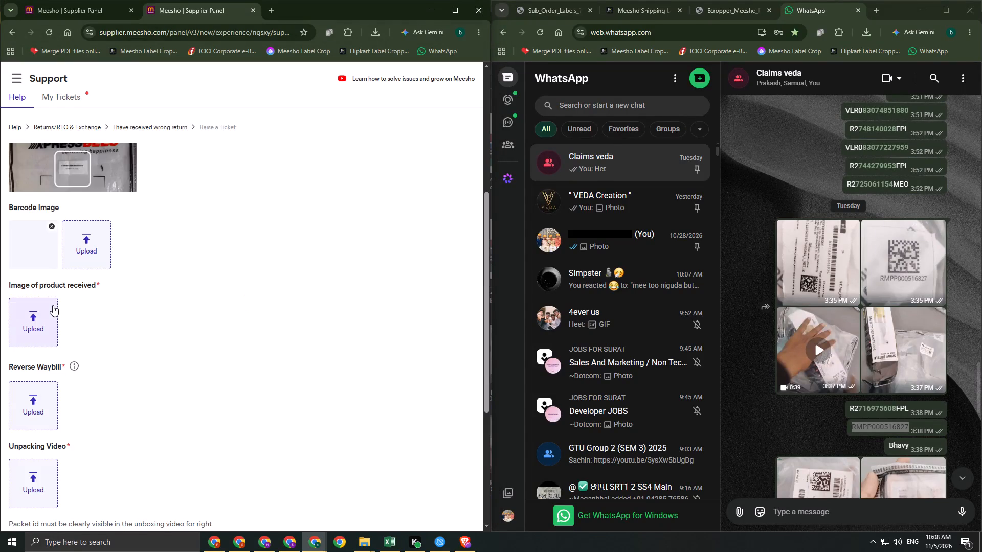
# Upload the photo of the received parcel as the product image and the shipping label photo as the reverse waybill.
pyautogui.doubleClick(262, 111)
pyautogui.doubleClick(245, 112)
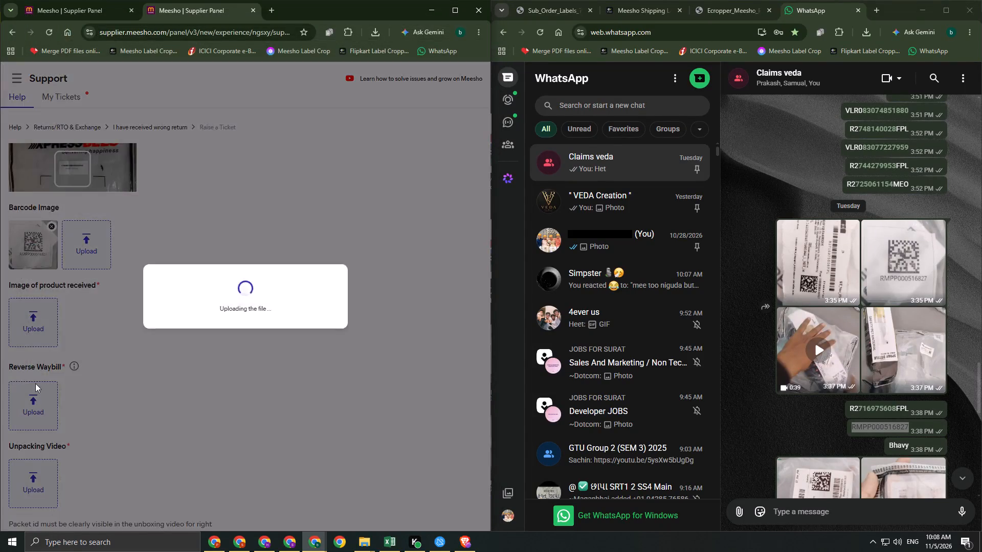
pyautogui.tripleClick(35, 383)
pyautogui.doubleClick(113, 112)
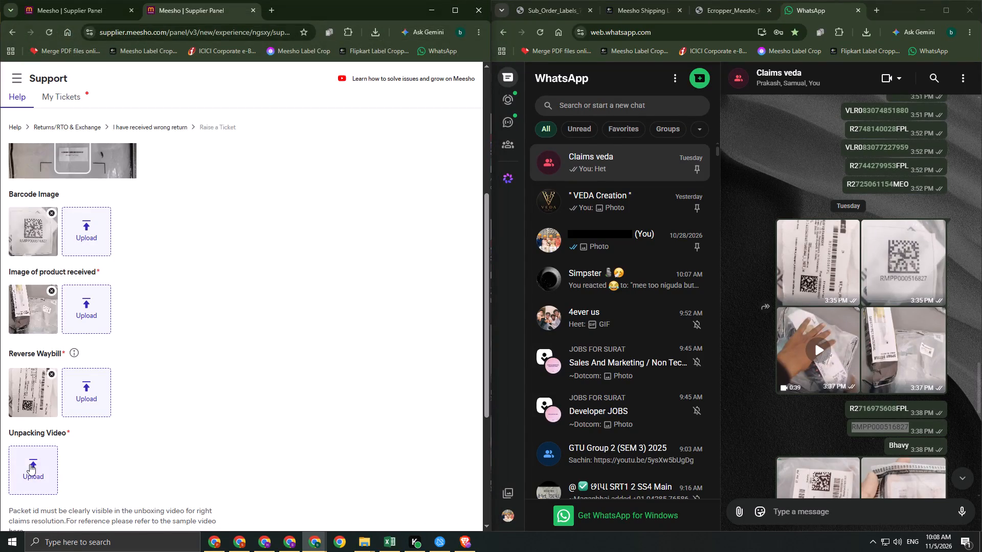
# Upload the file WhatsApp Video 2026-11-03 at 3.37.30 PM from Downloads as the ticket's unpacking video.
pyautogui.click(30, 464)
pyautogui.click(143, 97)
pyautogui.click(139, 99)
pyautogui.doubleClick(127, 112)
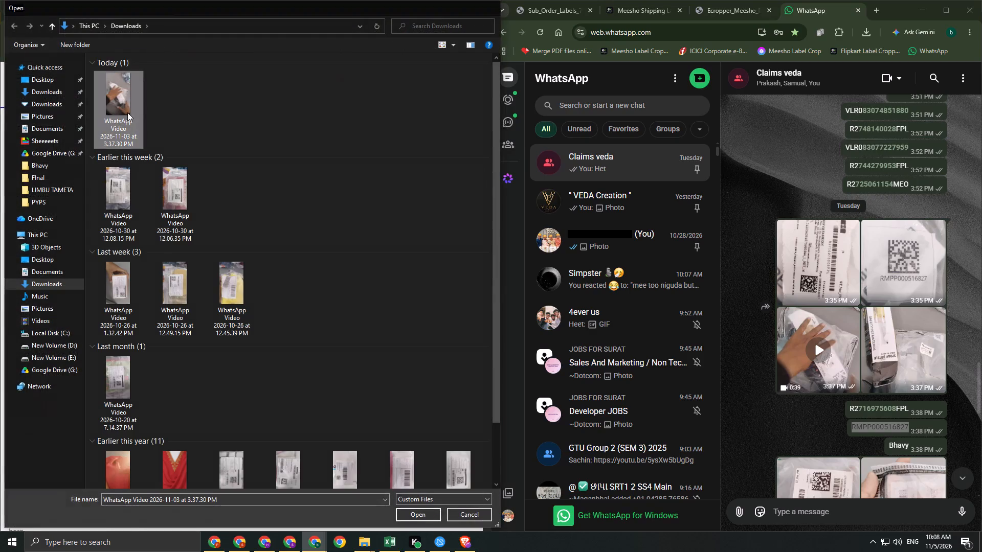
pyautogui.scroll(-6, 212, 192)
pyautogui.scroll(-4, 148, 298)
pyautogui.click(50, 275)
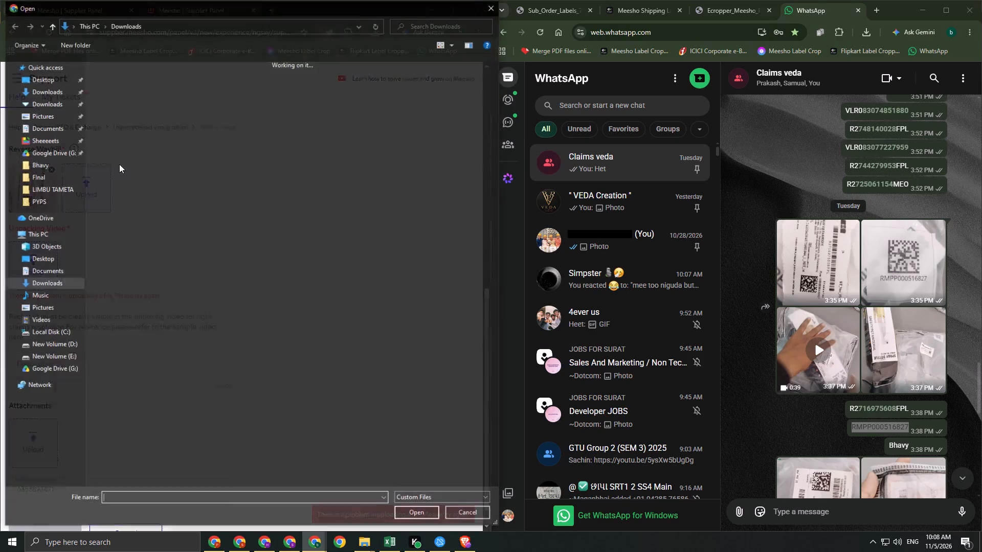
pyautogui.doubleClick(109, 102)
# Enter the ticket description "I have received the wrong return please do full refund i need my money".
pyautogui.click(113, 360)
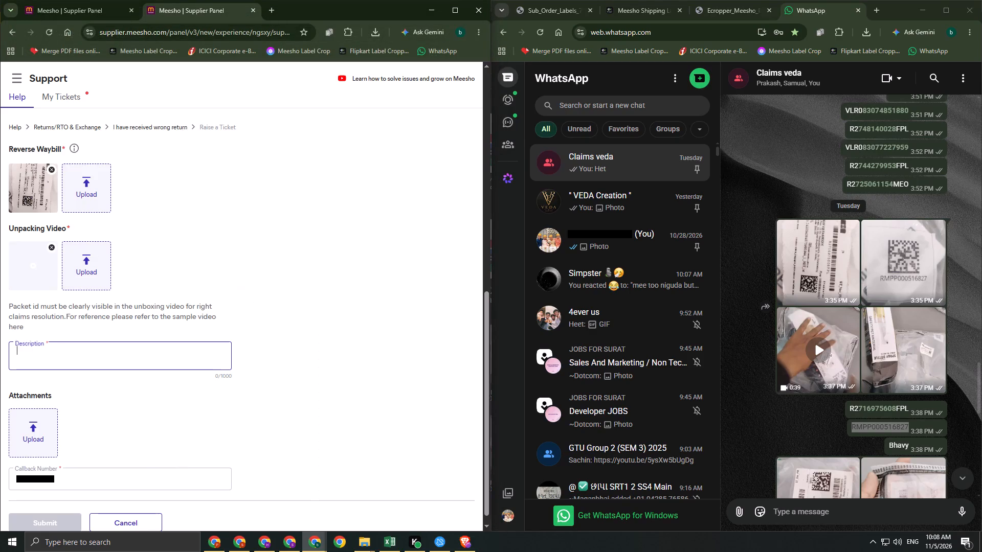
pyautogui.scroll(-5, 190, 278)
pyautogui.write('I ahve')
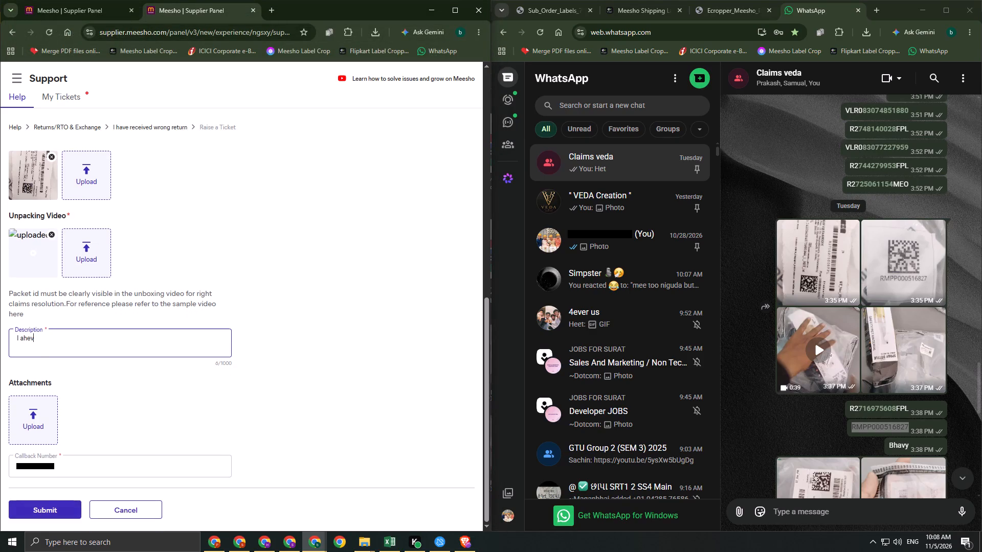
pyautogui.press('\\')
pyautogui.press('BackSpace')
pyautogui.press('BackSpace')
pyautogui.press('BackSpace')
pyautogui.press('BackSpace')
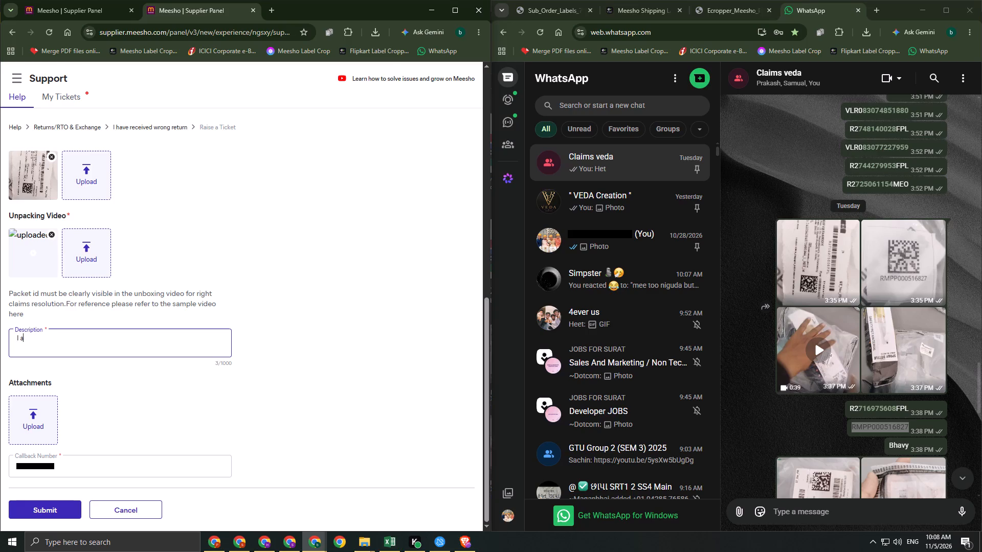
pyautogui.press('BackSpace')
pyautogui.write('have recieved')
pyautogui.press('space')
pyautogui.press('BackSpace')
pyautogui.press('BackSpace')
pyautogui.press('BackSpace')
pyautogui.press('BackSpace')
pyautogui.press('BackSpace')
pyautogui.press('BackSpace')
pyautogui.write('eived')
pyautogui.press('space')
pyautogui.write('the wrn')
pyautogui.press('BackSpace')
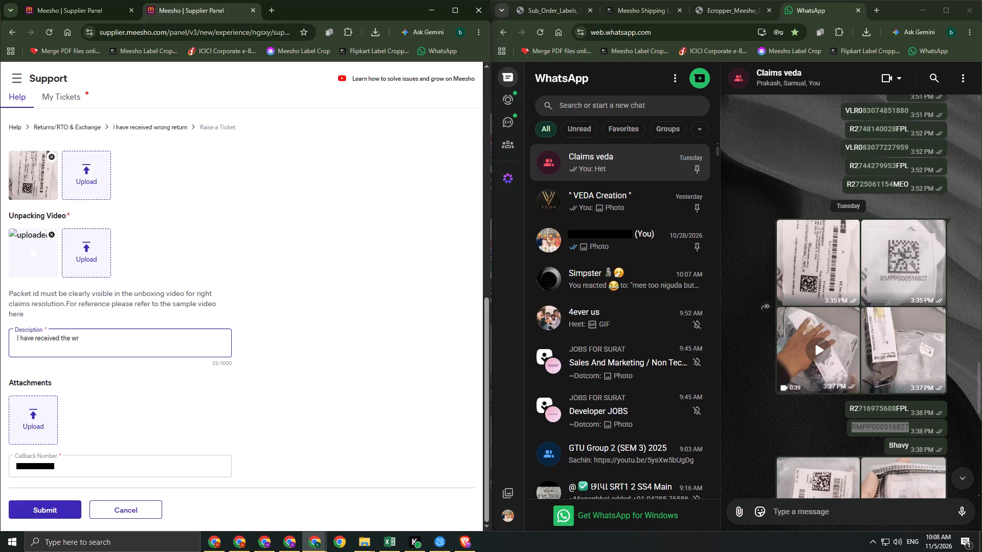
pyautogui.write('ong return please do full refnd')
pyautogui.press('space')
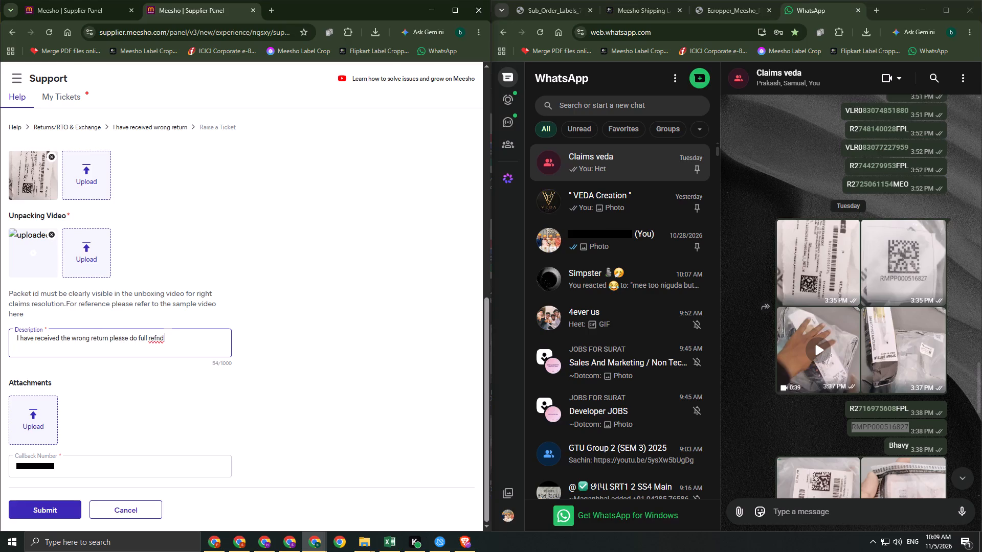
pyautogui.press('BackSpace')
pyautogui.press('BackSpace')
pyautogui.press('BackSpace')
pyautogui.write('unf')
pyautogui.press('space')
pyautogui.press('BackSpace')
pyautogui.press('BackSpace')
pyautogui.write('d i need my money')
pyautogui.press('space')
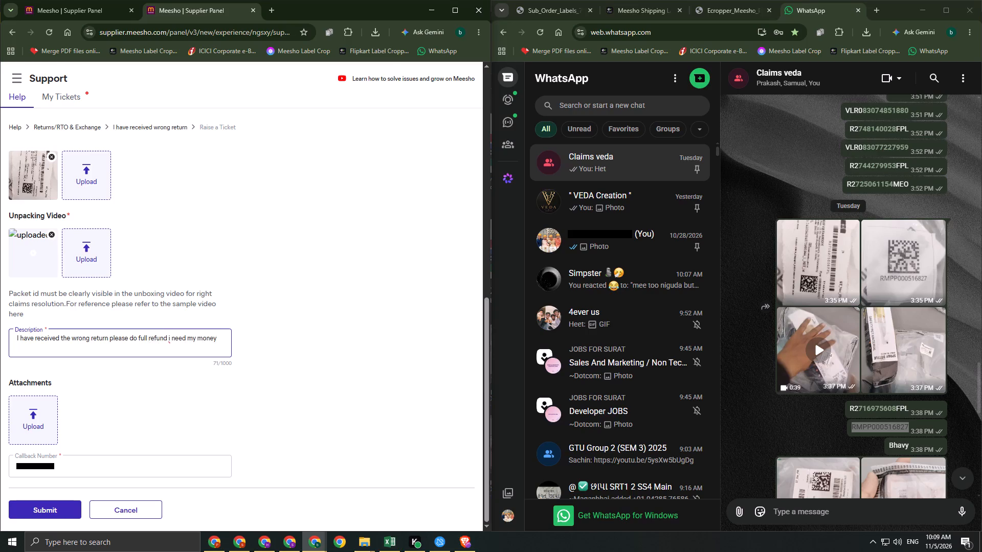
# Remove the "i need my money back" wording from the ticket description and end the sentence with a period after "refund".
pyautogui.write('back')
pyautogui.press('space')
pyautogui.moveTo(139, 347); pyautogui.dragTo(176, 337)
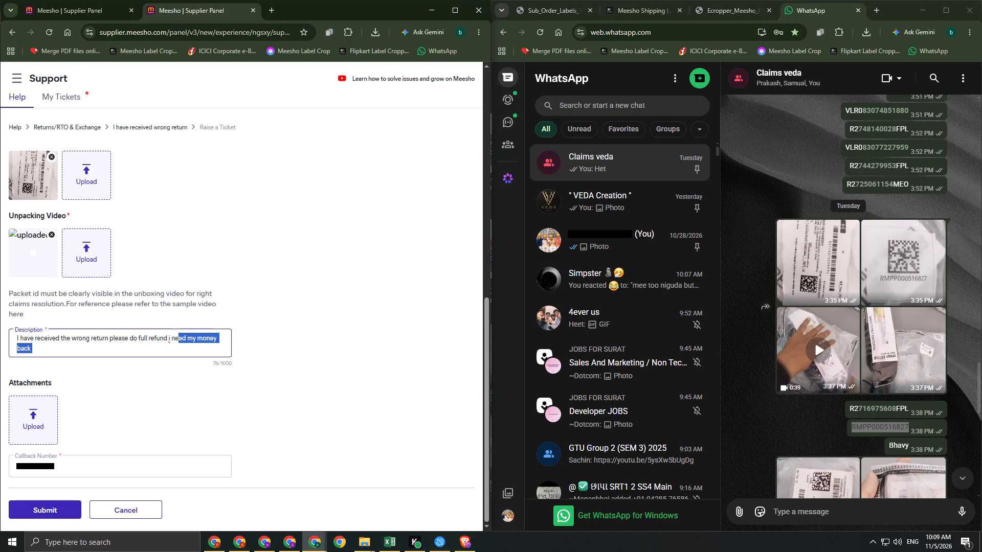
pyautogui.moveTo(176, 337); pyautogui.dragTo(167, 335)
pyautogui.press('BackSpace')
pyautogui.write('.')
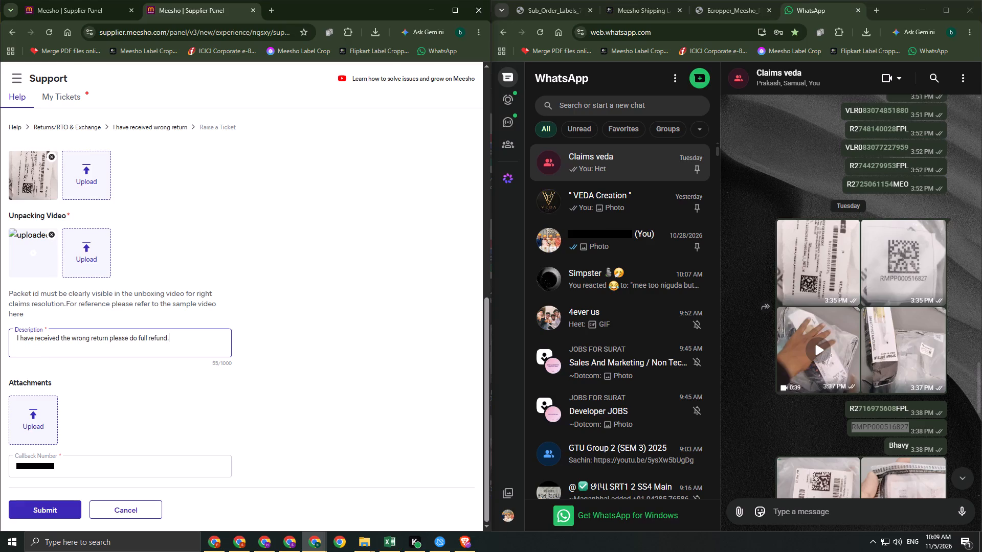
# Add "Getting useless product for my beautiful kurti is" as the start of a second sentence in the description.
pyautogui.press('space')
pyautogui.write('Getting useless')
pyautogui.press('space')
pyautogui.write('product for my beautiful kurti is')
pyautogui.press('space')
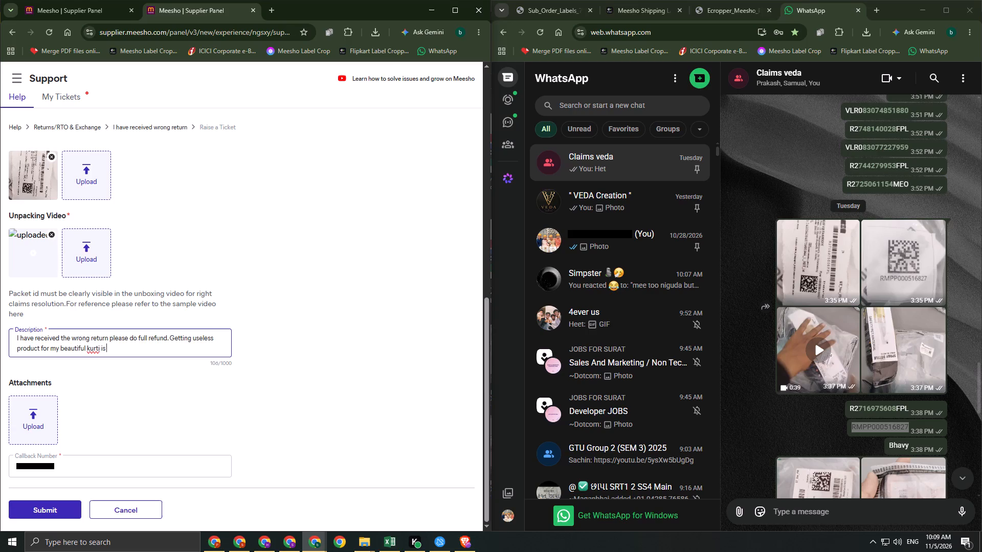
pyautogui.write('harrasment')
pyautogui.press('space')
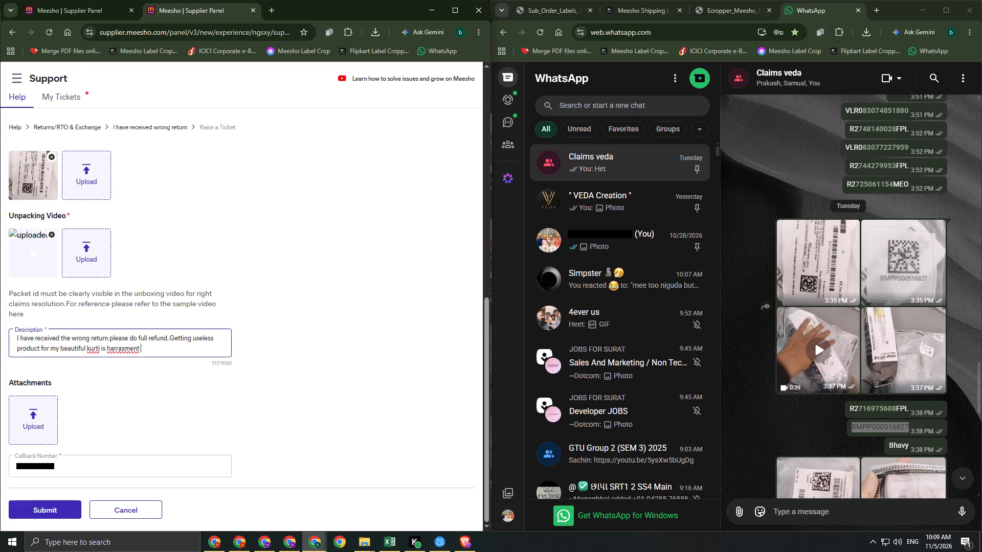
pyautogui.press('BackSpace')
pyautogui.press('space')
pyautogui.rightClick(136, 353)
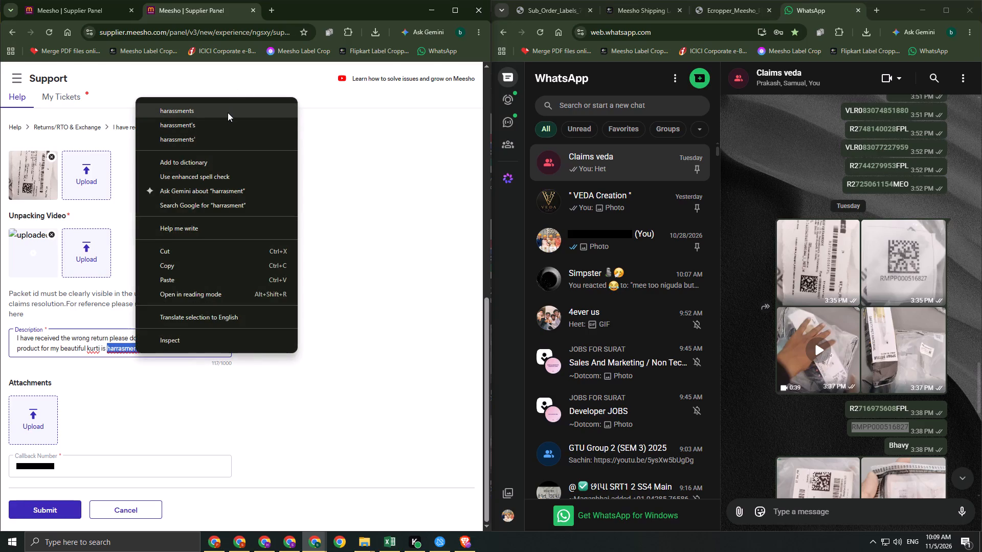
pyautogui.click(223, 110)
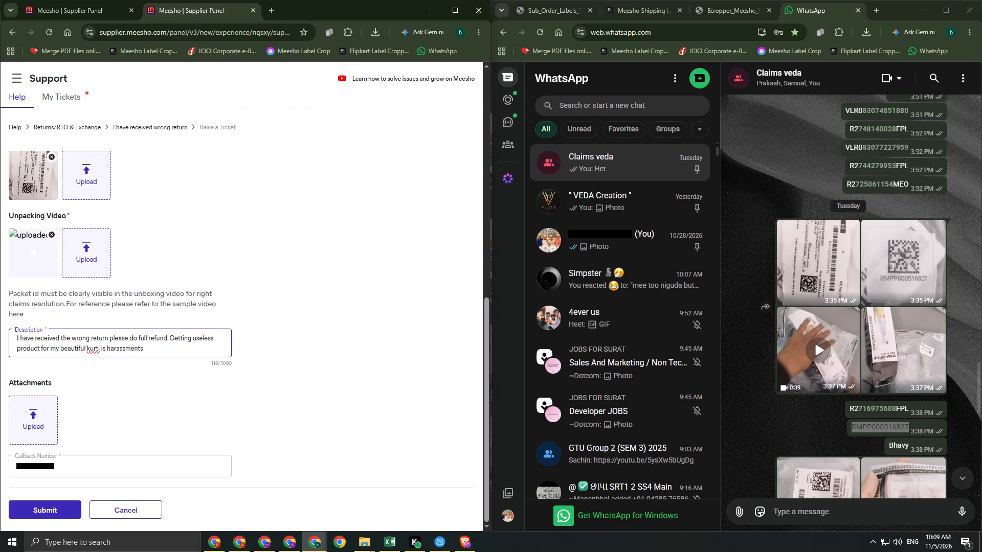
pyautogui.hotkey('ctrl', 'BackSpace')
# Complete the description's second sentence with the word "absurd".
pyautogui.write('absurd')
pyautogui.press('space')
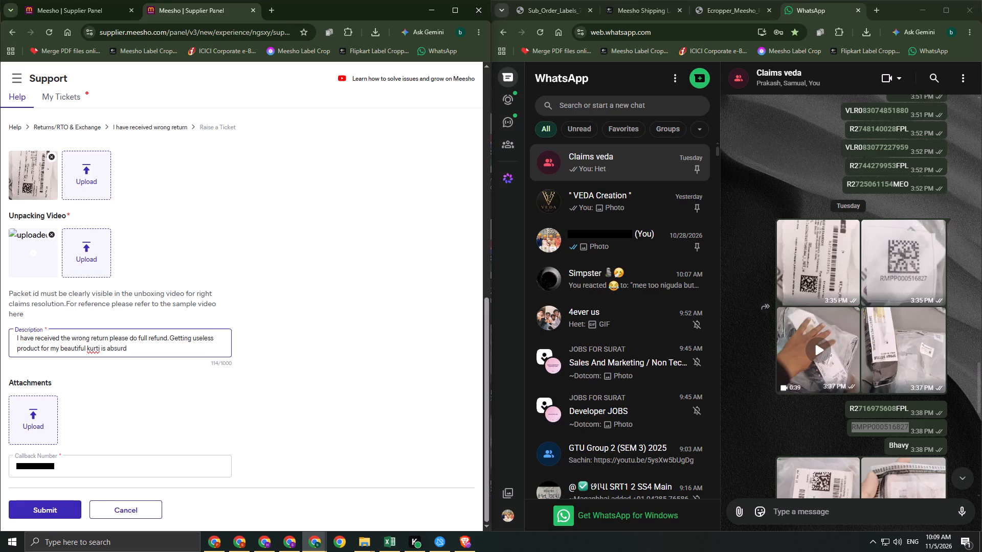
# Change "kurti" to "kurta set" in the description and finish the second sentence with a period.
pyautogui.rightClick(90, 345)
pyautogui.click(173, 99)
pyautogui.click(140, 351)
pyautogui.click(96, 346)
pyautogui.click(100, 347)
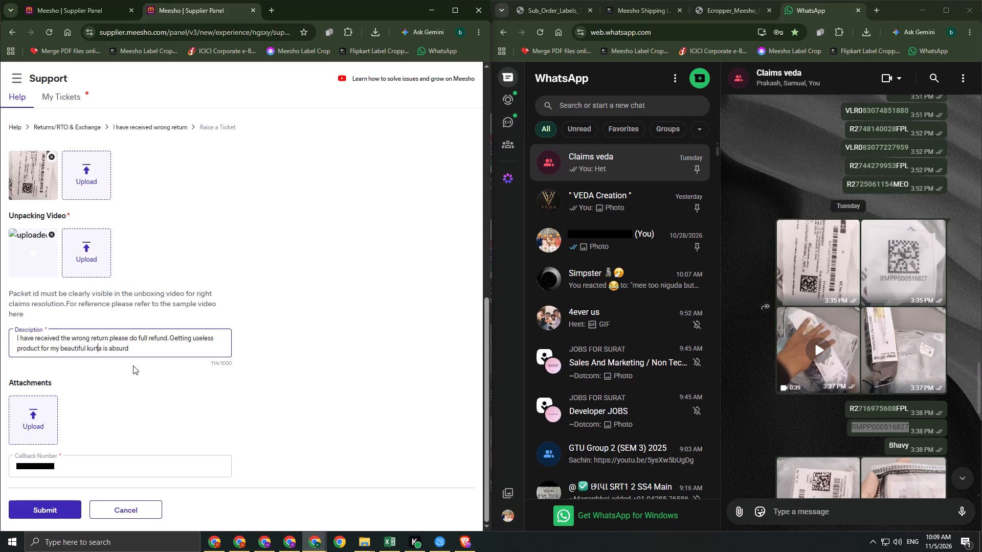
pyautogui.press('Right')
pyautogui.press('space')
pyautogui.write('set')
pyautogui.click(154, 342)
pyautogui.click(206, 346)
pyautogui.write('.')
pyautogui.press('space')
# Copy the description text for reuse and submit the wrong-return ticket.
pyautogui.moveTo(152, 352); pyautogui.dragTo(0, 326)
pyautogui.hotkey('ctrl', 'c')
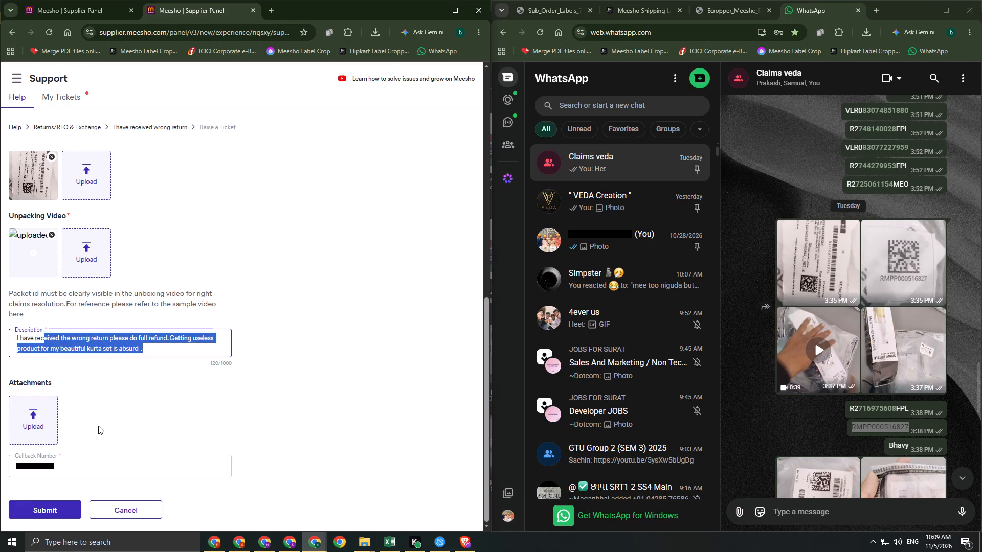
pyautogui.hotkey('ctrl', 'c')
pyautogui.click(69, 504)
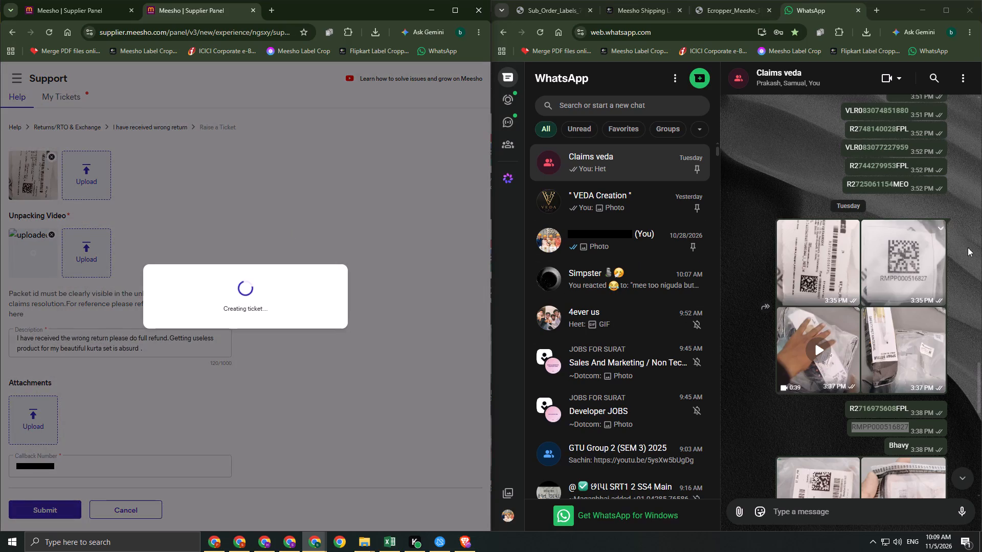
# Look through the Claims veda WhatsApp chat for the next return claim's photos and IDs.
pyautogui.scroll(-2, 866, 218)
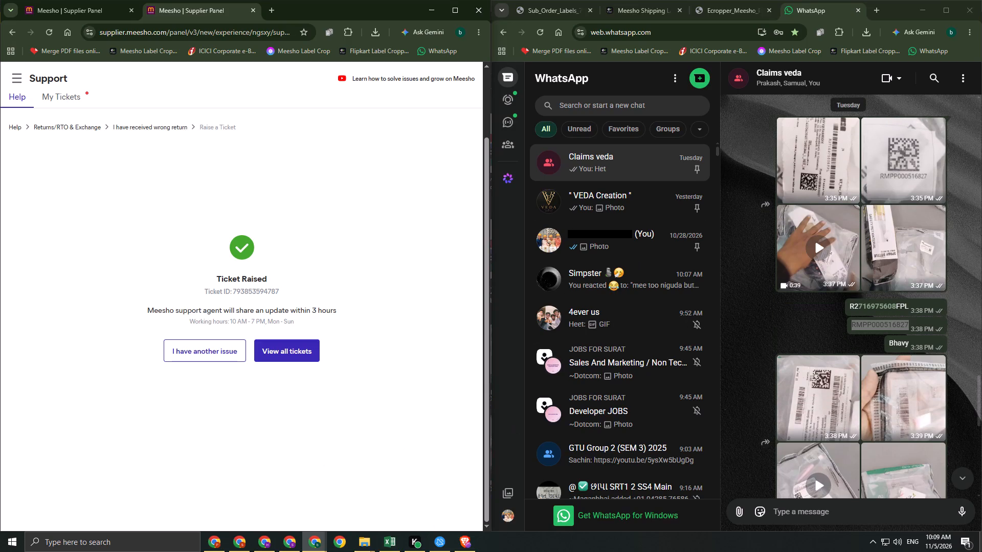
# Save the copied refund description as text in a new Notepad document and minimise its window.
pyautogui.click(71, 551)
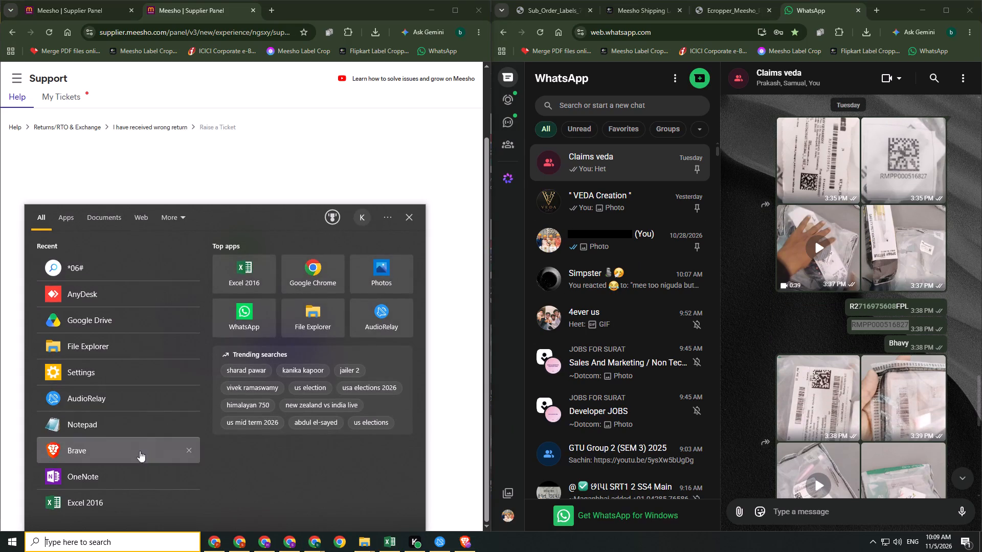
pyautogui.click(164, 416)
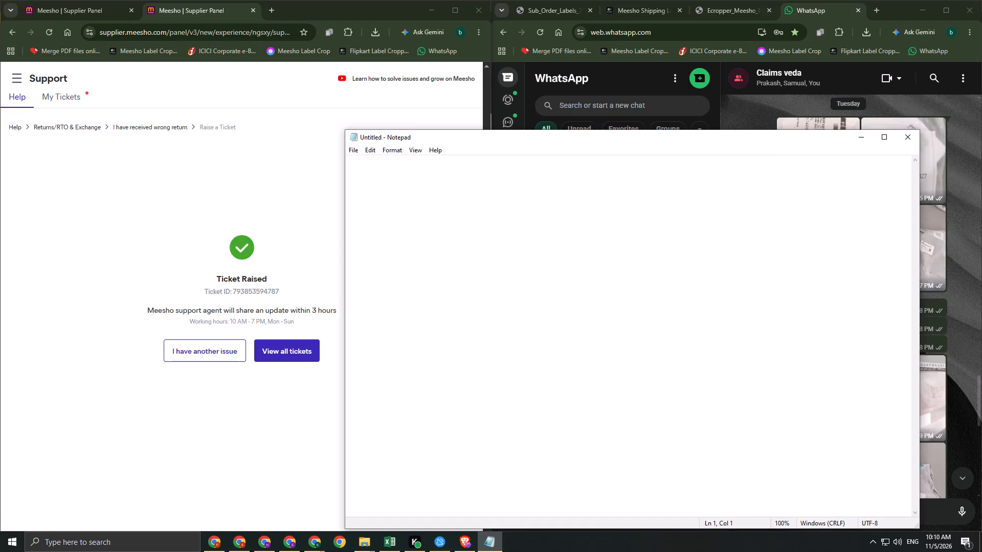
pyautogui.hotkey('ctrl', 'v')
pyautogui.click(265, 511)
pyautogui.click(294, 439)
pyautogui.moveTo(801, 140); pyautogui.dragTo(695, 439)
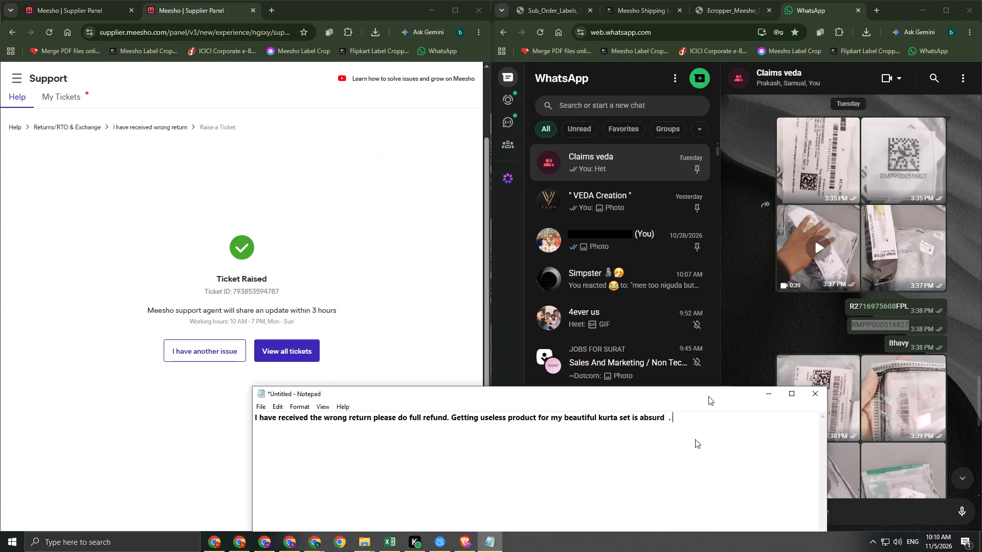
pyautogui.moveTo(695, 439); pyautogui.dragTo(365, 531)
pyautogui.click(429, 524)
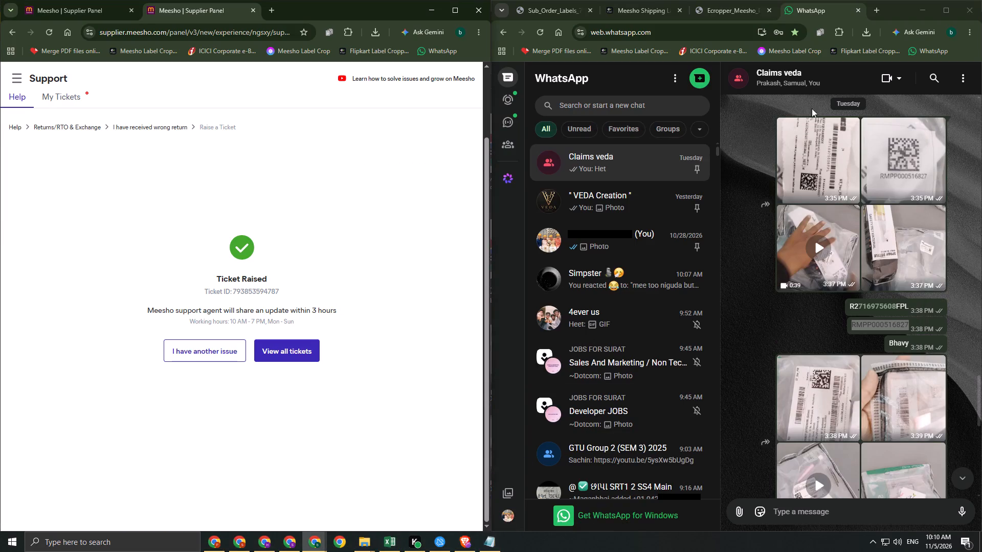
pyautogui.scroll(-3, 849, 255)
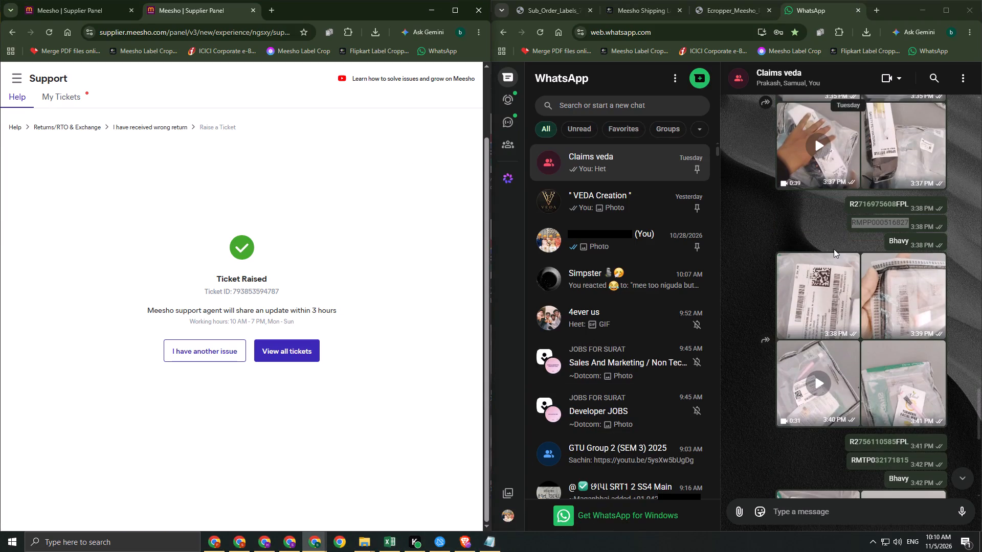
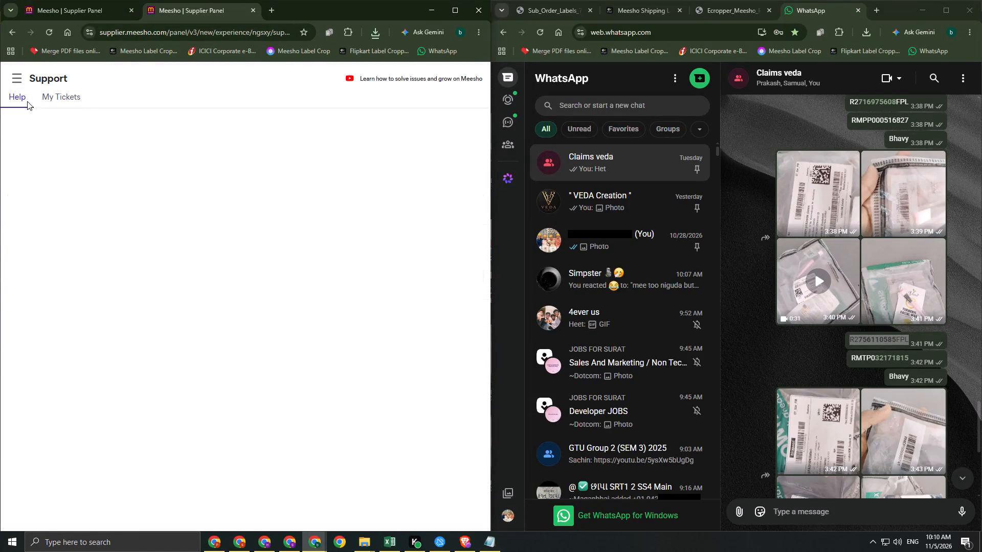
# Open a new ticket form for the "I have received wrong return" issue under Returns/RTO & Exchange.
pyautogui.click(97, 184)
pyautogui.scroll(-5, 101, 289)
pyautogui.scroll(-5, 97, 464)
pyautogui.click(51, 513)
pyautogui.click(57, 236)
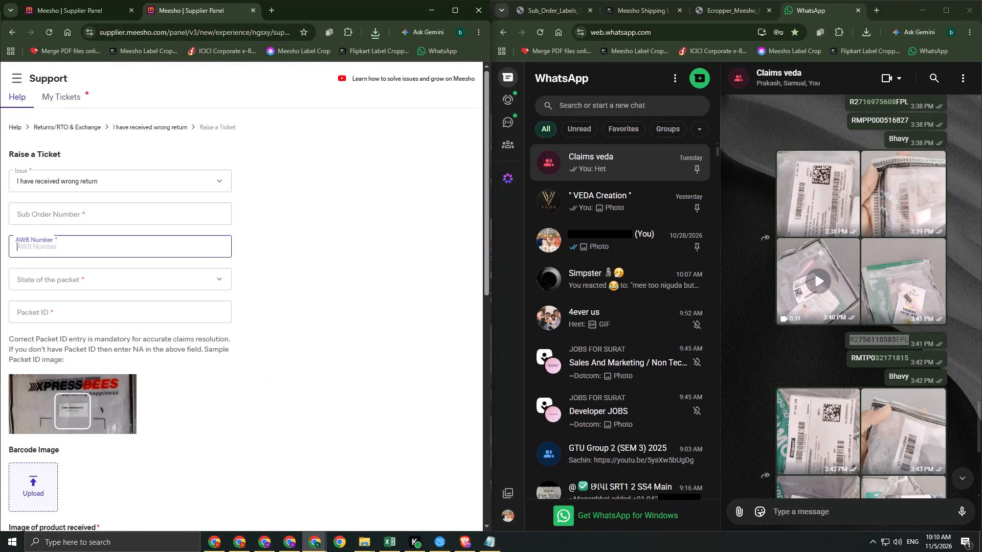
pyautogui.hotkey('ctrl', 'v')
pyautogui.click(10, 0)
pyautogui.click(86, 214)
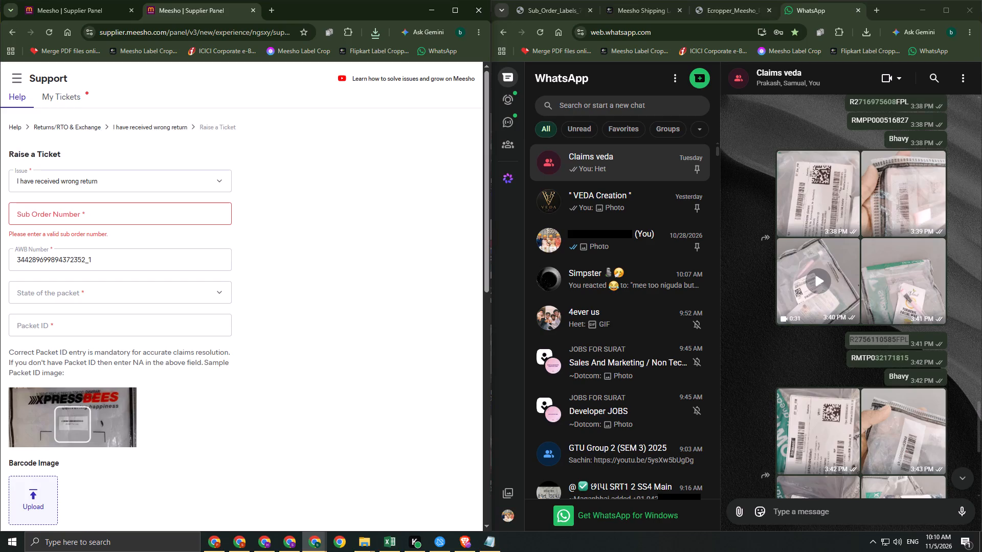
pyautogui.keyDown('ctrl'); pyautogui.click(86, 214); pyautogui.keyUp('ctrl')
pyautogui.hotkey('ctrl', 'v')
pyautogui.tripleClick(79, 249)
pyautogui.click(79, 250)
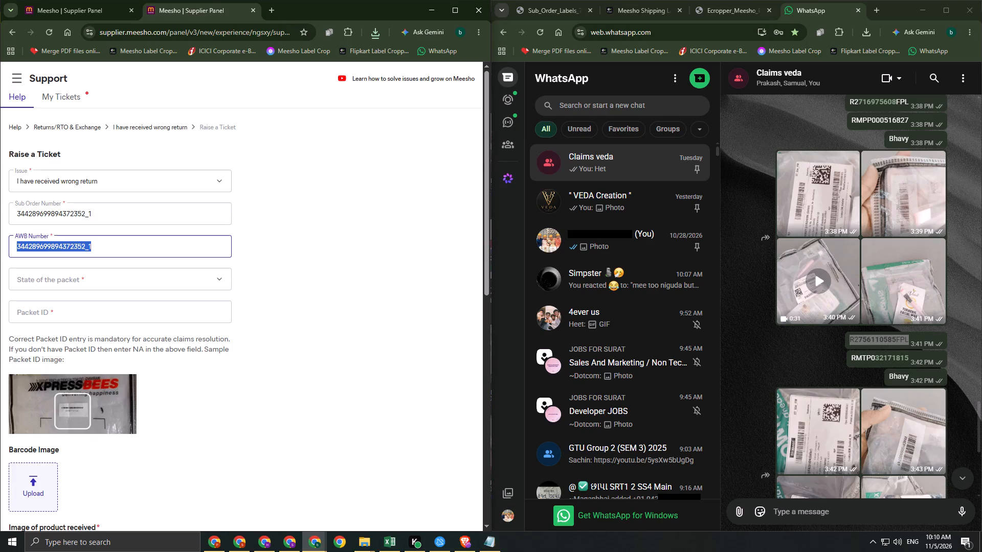
pyautogui.press('BackSpace')
pyautogui.doubleClick(70, 0)
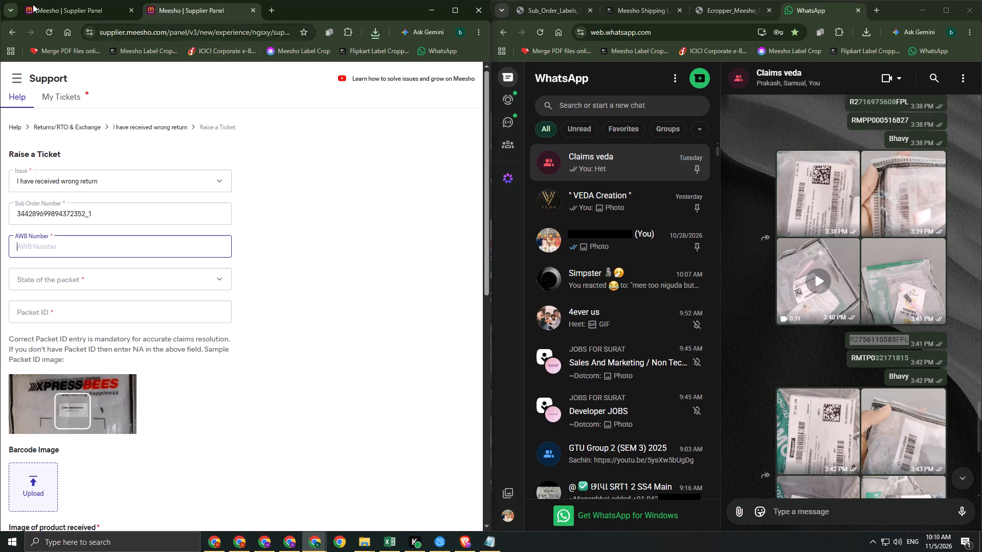
pyautogui.click(29, 0)
pyautogui.click(109, 17)
pyautogui.doubleClick(378, 77)
pyautogui.hotkey('ctrl', 'v')
pyautogui.hotkey('ctrl', 'v')
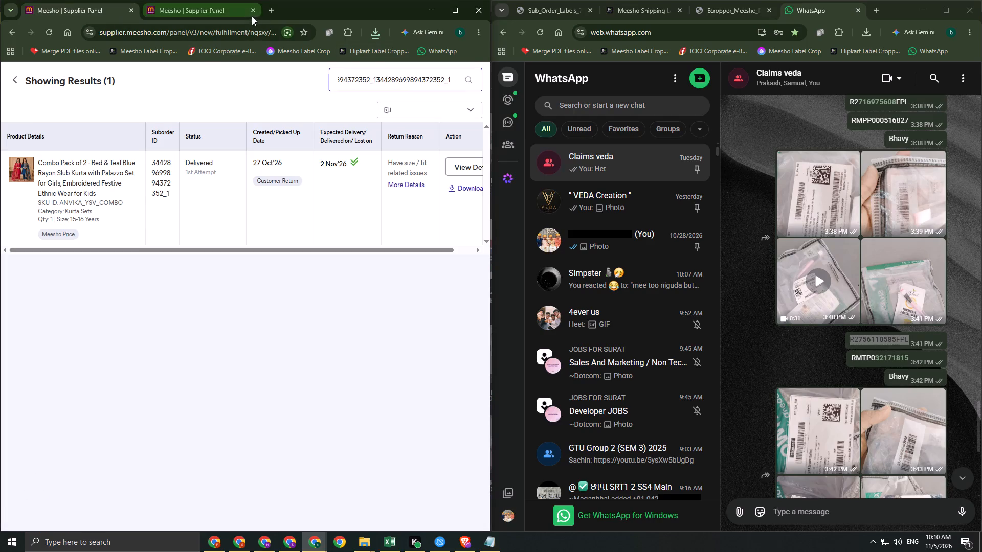
pyautogui.hotkey('ctrl', 'z')
pyautogui.hotkey('ctrl', 'z')
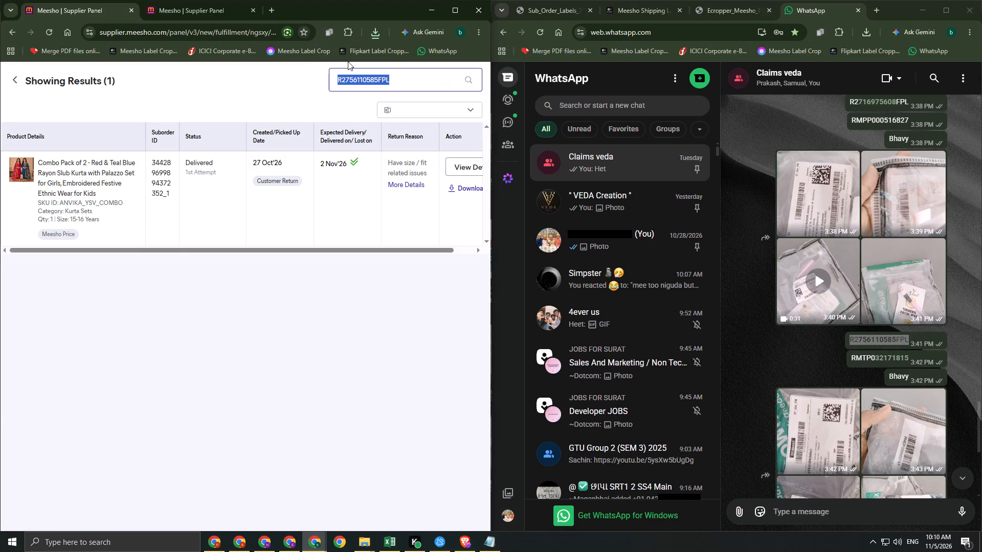
pyautogui.hotkey('ctrl', 'x')
pyautogui.click(199, 0)
pyautogui.click(200, 8)
pyautogui.keyDown('ctrl'); pyautogui.click(148, 233); pyautogui.keyUp('ctrl')
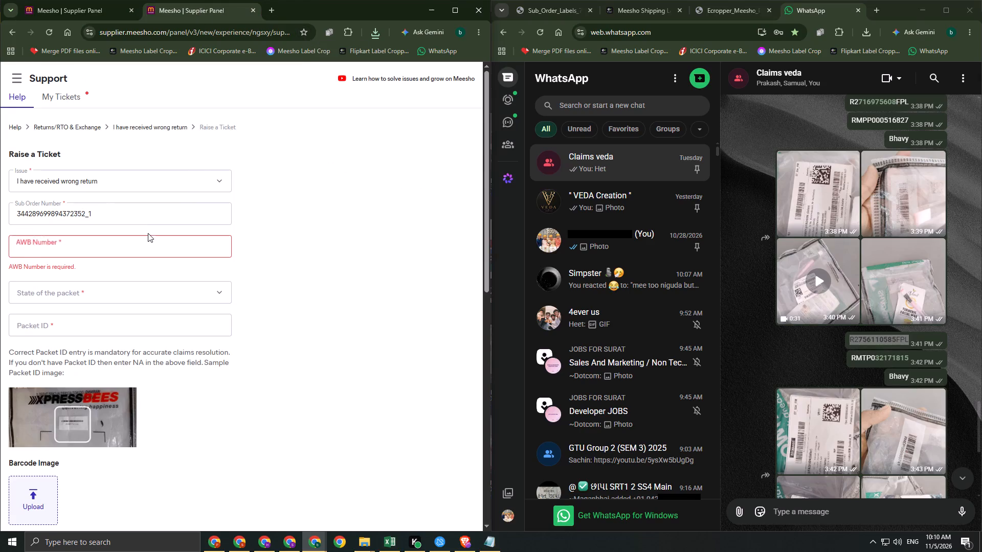
pyautogui.keyDown('ctrl'); pyautogui.click(147, 241); pyautogui.keyUp('ctrl')
pyautogui.hotkey('ctrl', 'v')
pyautogui.click(59, 17)
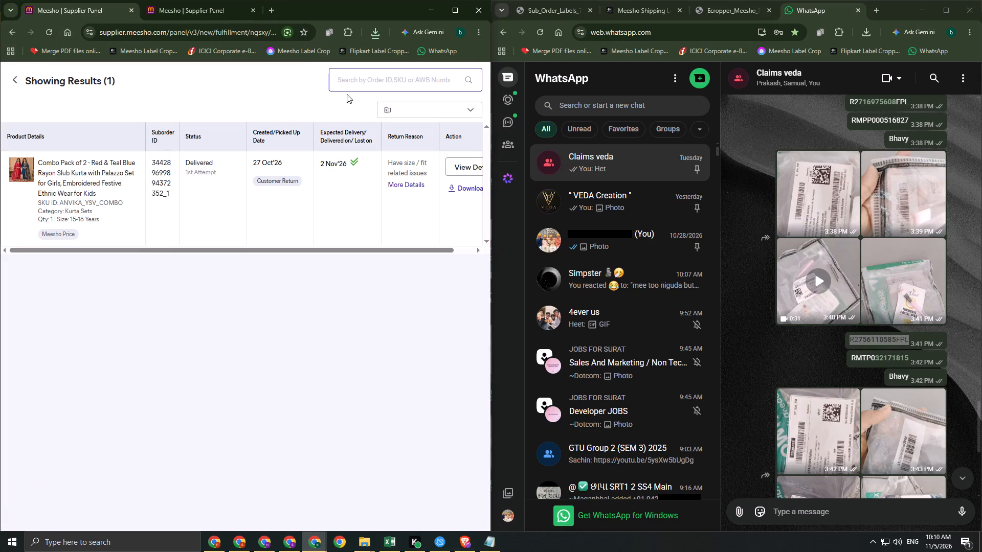
pyautogui.click(364, 89)
pyautogui.hotkey('ctrl', 'v')
pyautogui.press('Return')
pyautogui.click(181, 7)
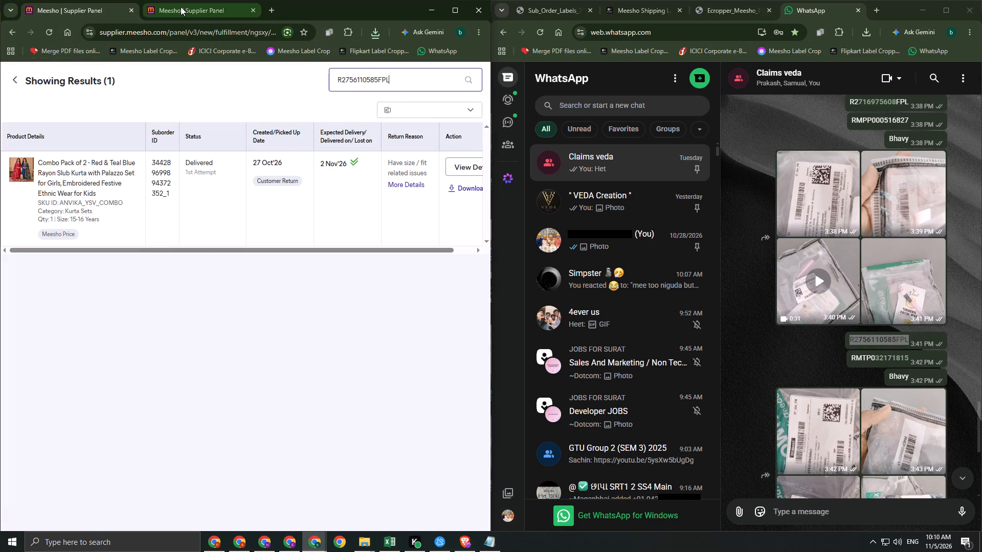
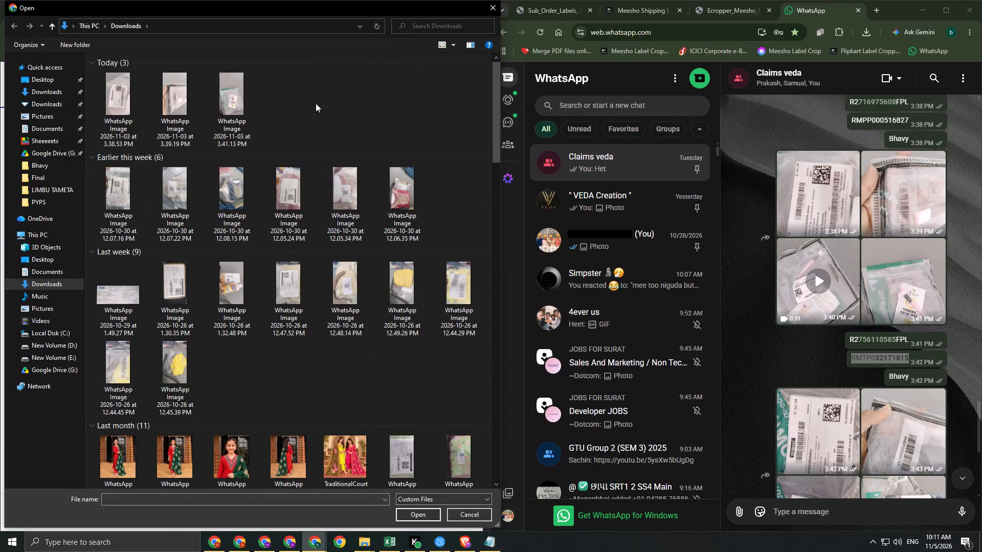
# Upload the WhatsApp photo from 3.39.19 PM as the barcode image, removing the 3.38.53 PM photo from that field.
pyautogui.doubleClick(104, 106)
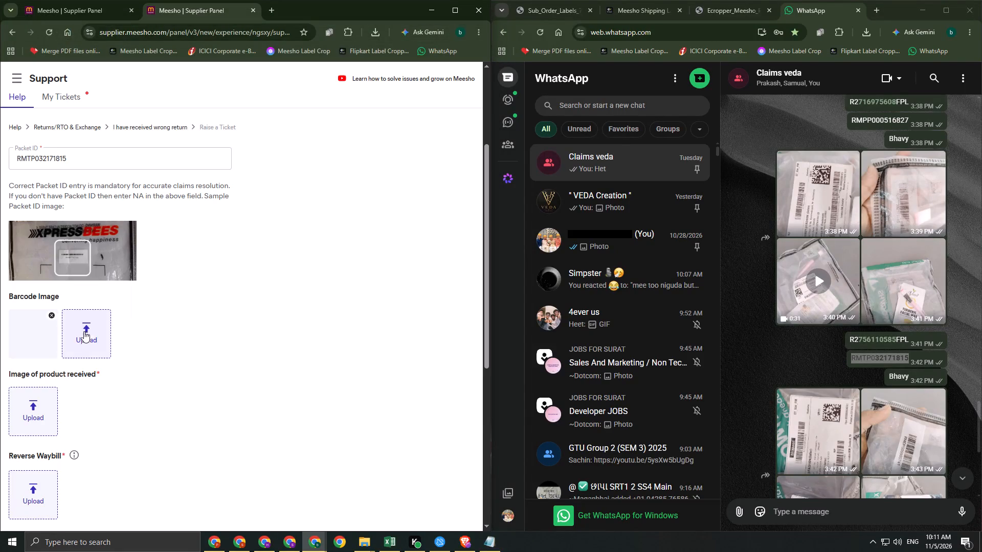
pyautogui.click(50, 310)
pyautogui.click(40, 328)
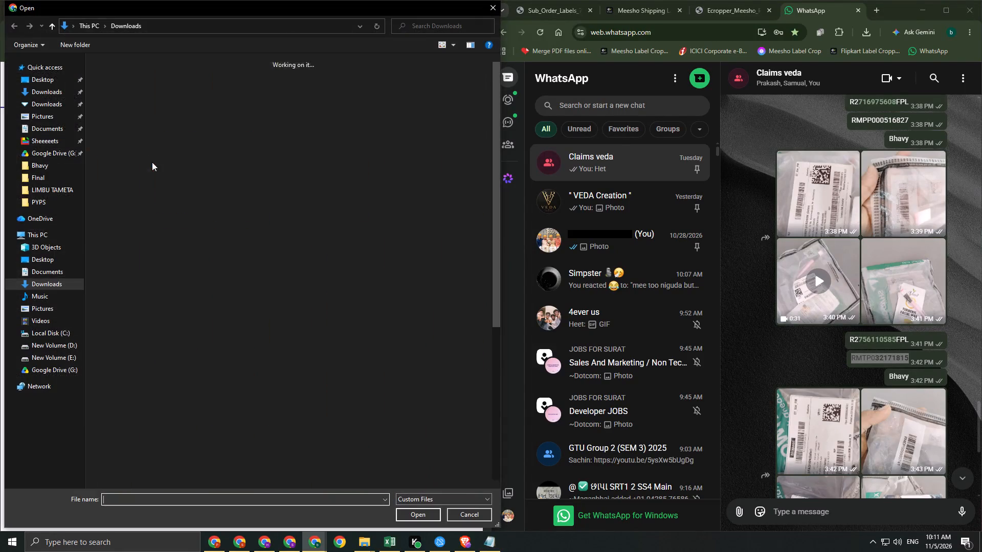
pyautogui.doubleClick(183, 125)
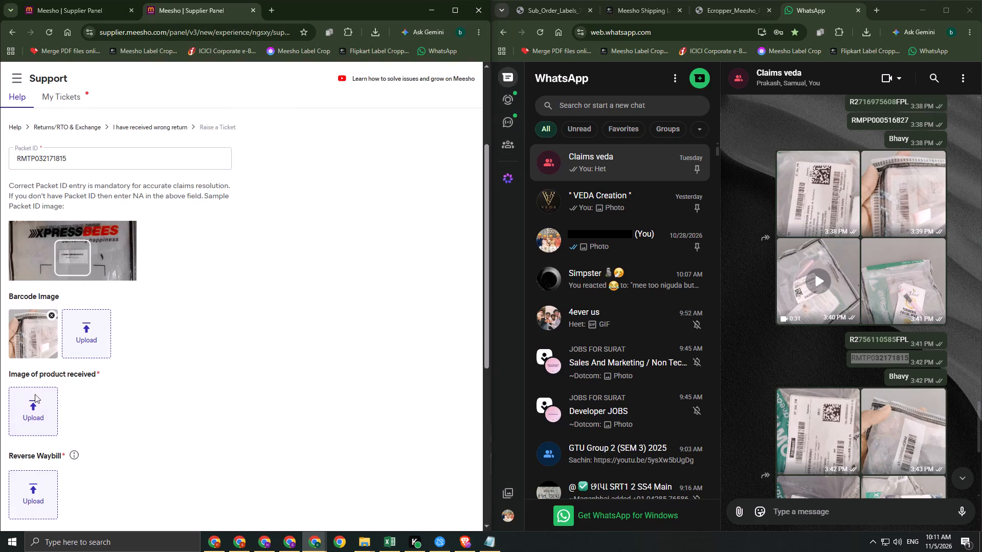
# Upload the 3.41.13 PM photo as the image of the product received and the 3.38.53 PM photo as the reverse waybill.
pyautogui.click(44, 408)
pyautogui.doubleClick(251, 130)
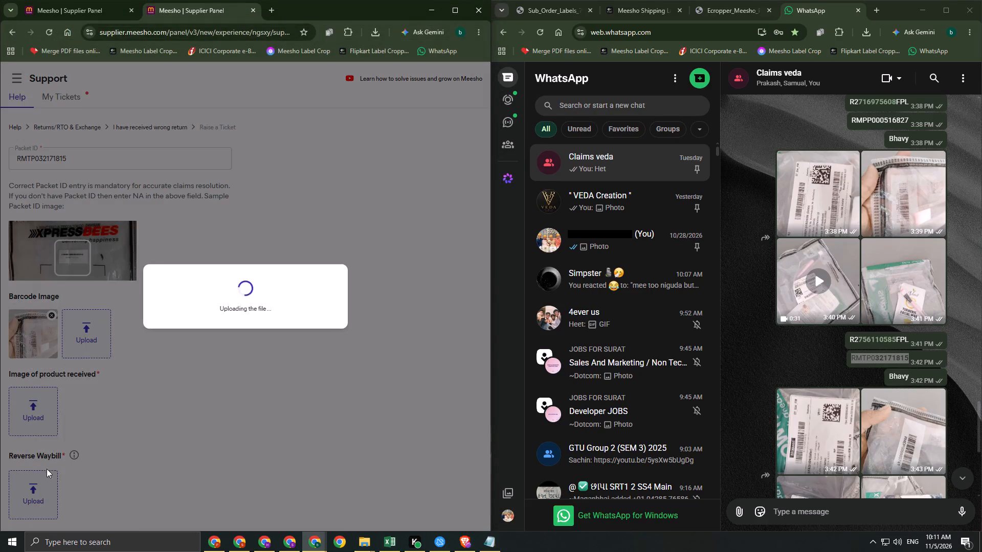
pyautogui.click(47, 471)
pyautogui.click(49, 484)
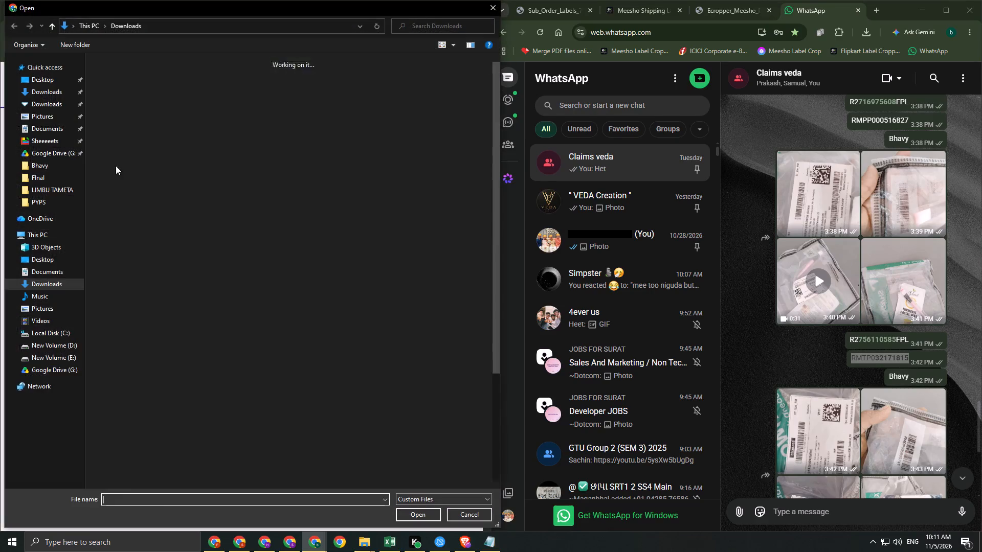
pyautogui.doubleClick(123, 123)
# Upload the return's unpacking video from Downloads.
pyautogui.scroll(-6, 146, 266)
pyautogui.click(31, 326)
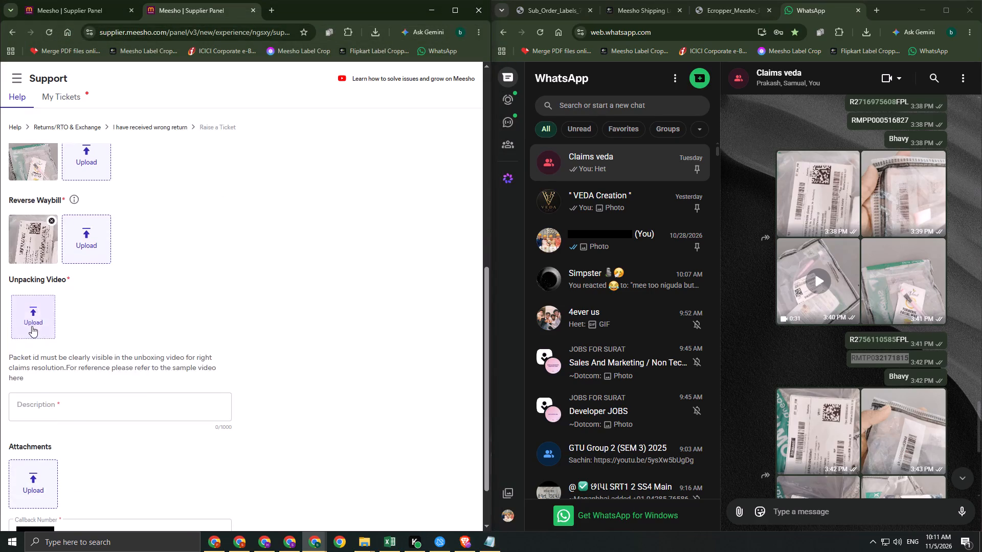
pyautogui.doubleClick(115, 136)
# Copy the whole wrong-return refund text from the untitled Notepad note into the ticket's description.
pyautogui.scroll(-3, 119, 305)
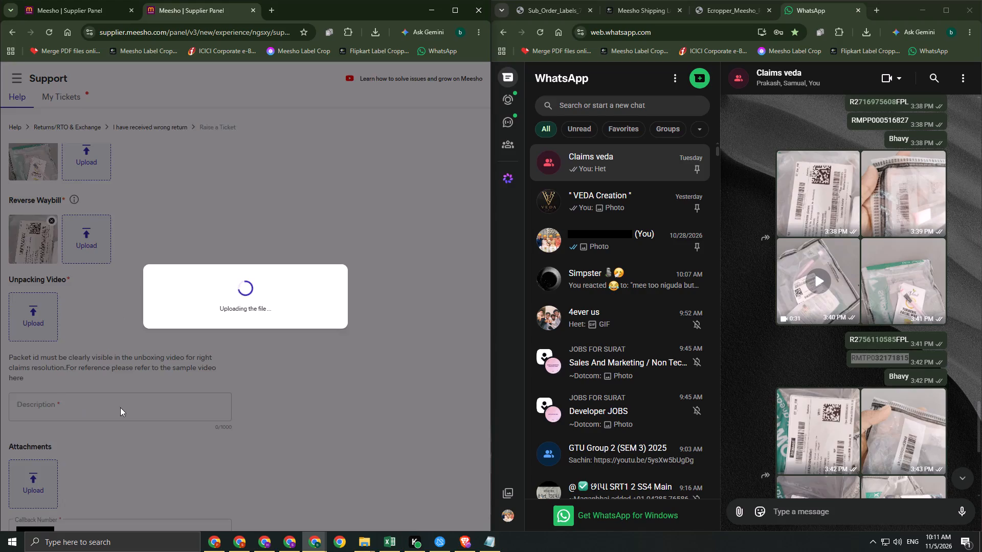
pyautogui.click(122, 408)
pyautogui.click(497, 550)
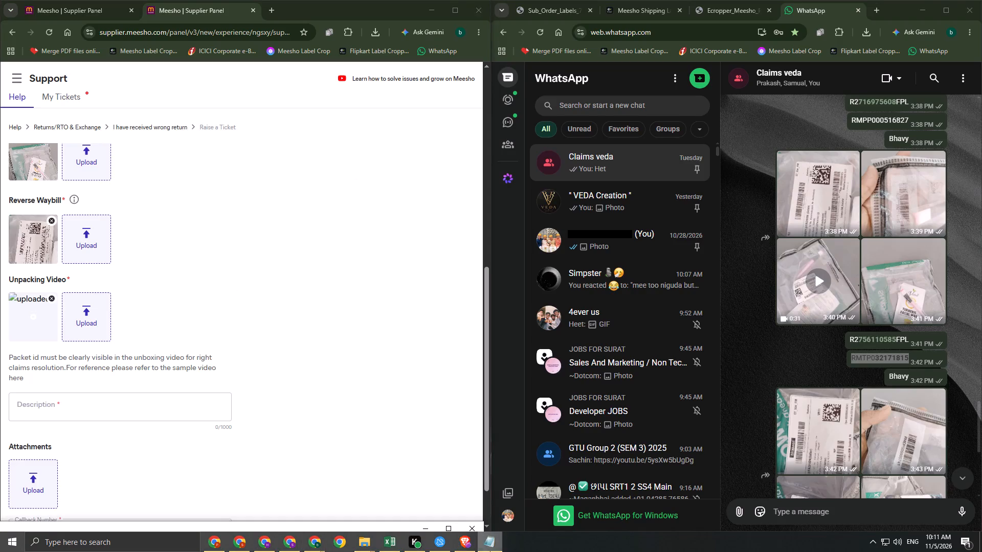
pyautogui.click(489, 551)
pyautogui.click(489, 551)
pyautogui.moveTo(354, 528); pyautogui.dragTo(471, 86)
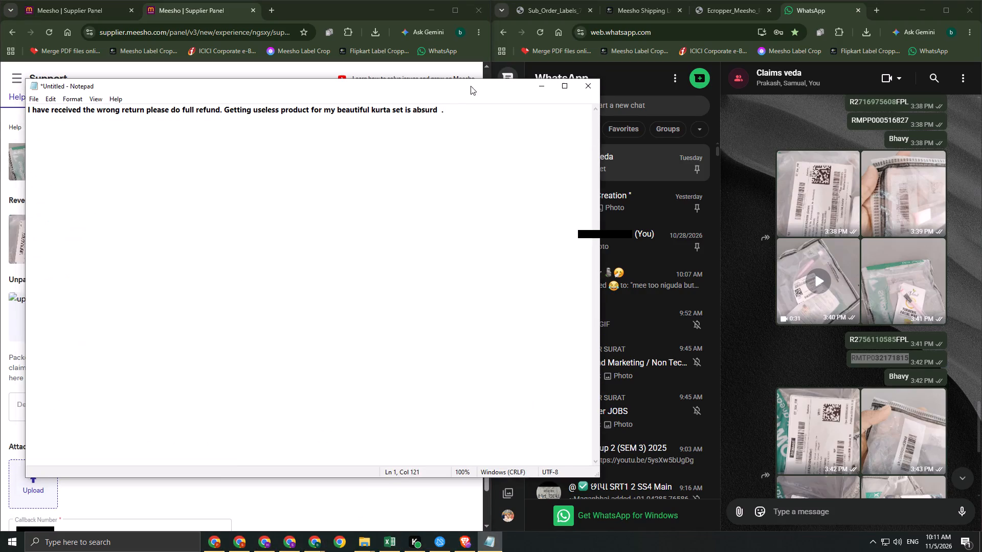
pyautogui.tripleClick(320, 119)
pyautogui.tripleClick(320, 119)
pyautogui.click(320, 119)
pyautogui.tripleClick(327, 105)
pyautogui.tripleClick(327, 105)
pyautogui.doubleClick(327, 105)
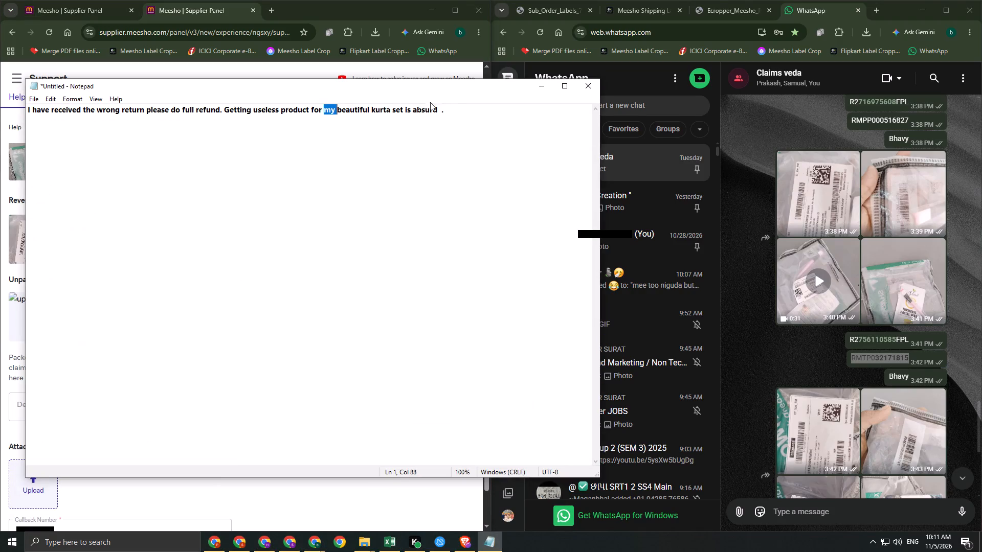
pyautogui.click(440, 110)
pyautogui.click(455, 110)
pyautogui.hotkey('ctrl', 'a')
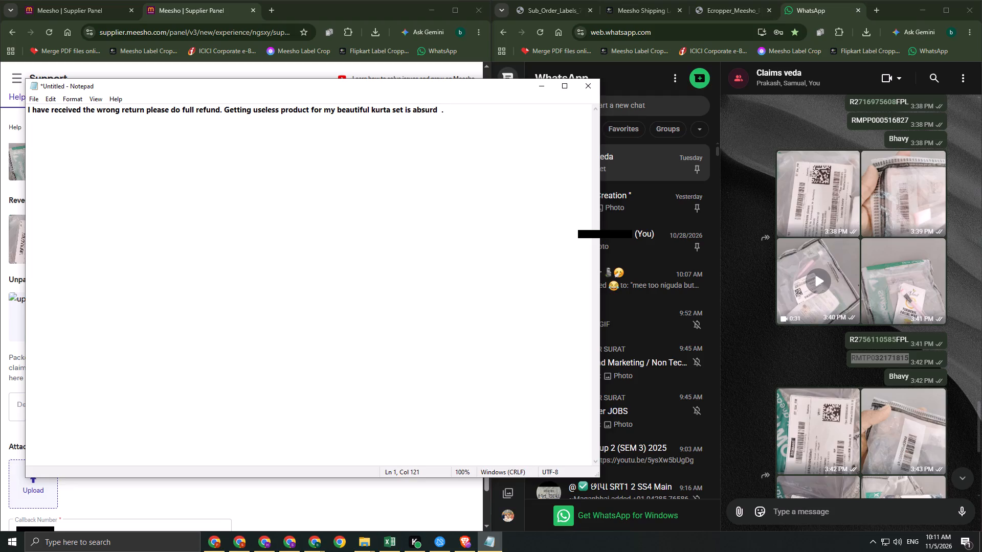
pyautogui.hotkey('ctrl', 'c')
pyautogui.click(533, 82)
pyautogui.hotkey('ctrl', 'v')
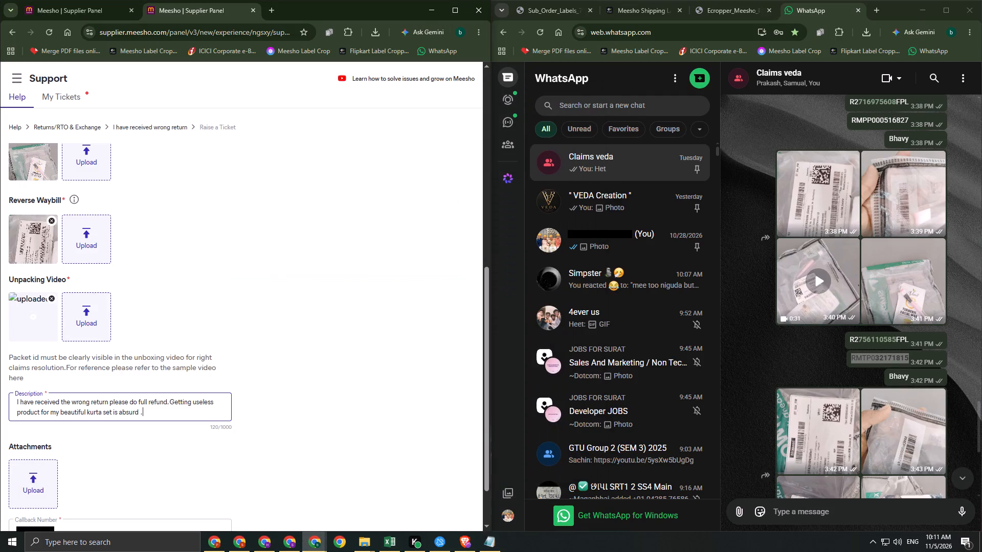
pyautogui.click(256, 281)
pyautogui.scroll(-6, 223, 278)
pyautogui.click(58, 504)
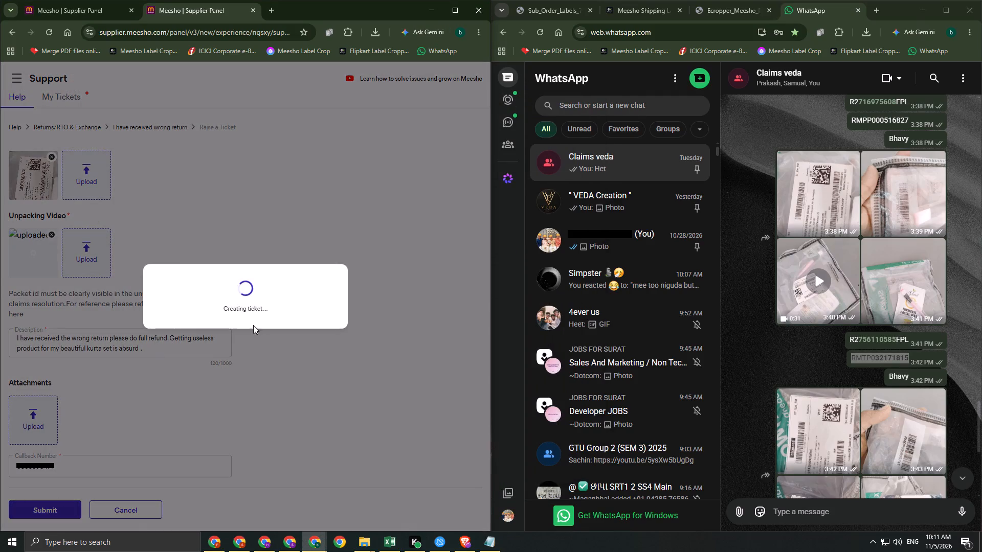
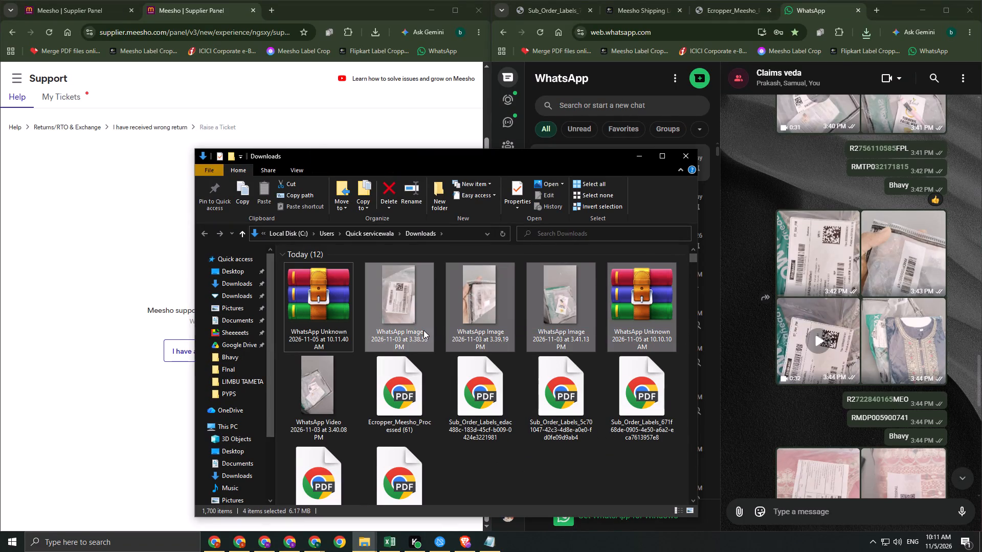
# Delete the three selected WhatsApp images and the 10.10.10 AM WhatsApp archive from the Downloads folder.
pyautogui.press('Delete')
# Extract the 10.11.40 AM WhatsApp archive directly into the Downloads folder and refresh the file listing.
pyautogui.rightClick(338, 337)
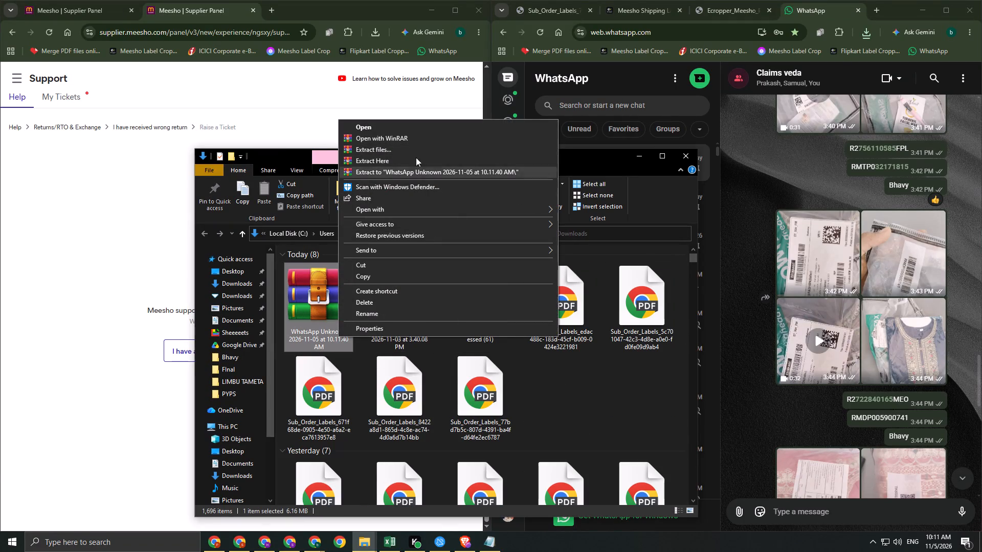
pyautogui.click(422, 160)
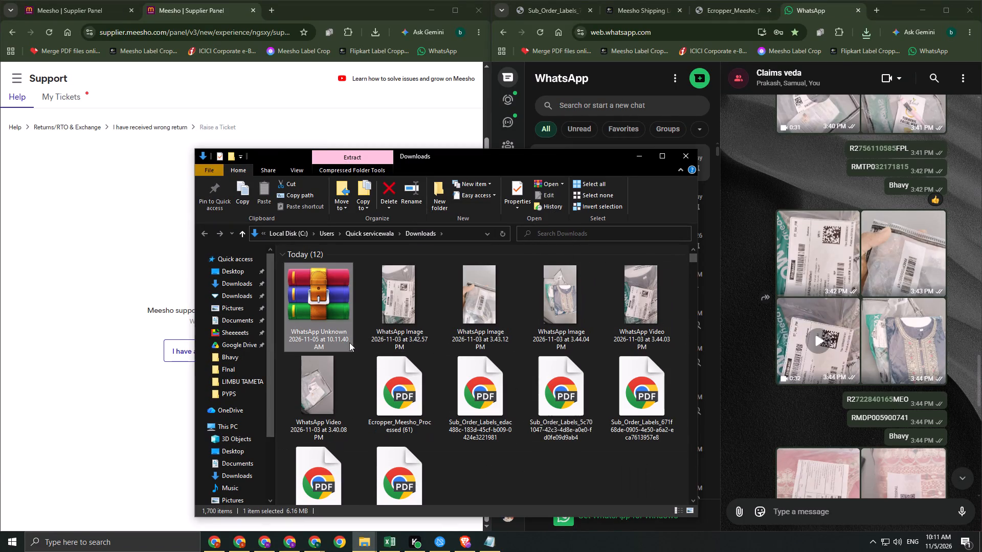
pyautogui.rightClick(509, 478)
pyautogui.click(556, 371)
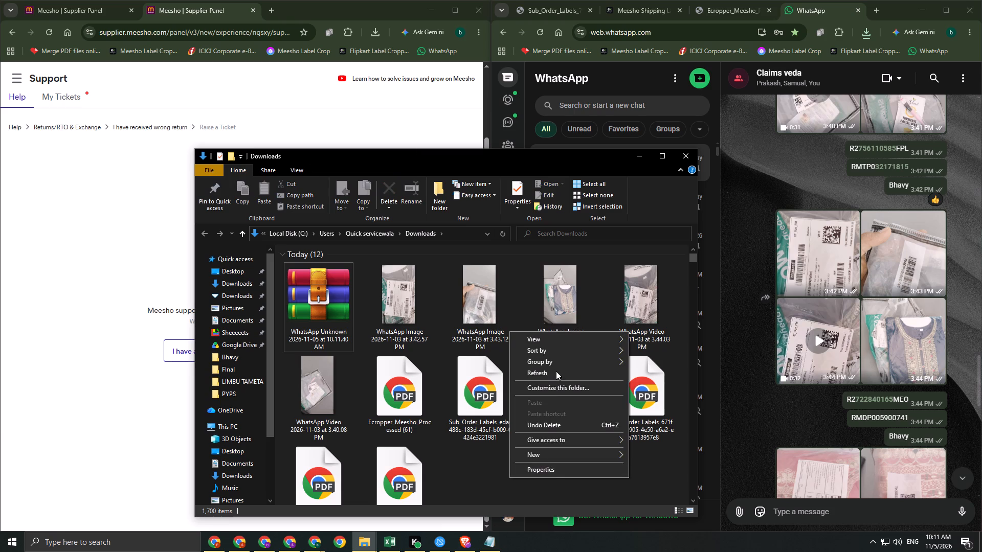
# Delete the previous claim's 3.40.08 PM WhatsApp video from the Downloads folder.
pyautogui.click(309, 407)
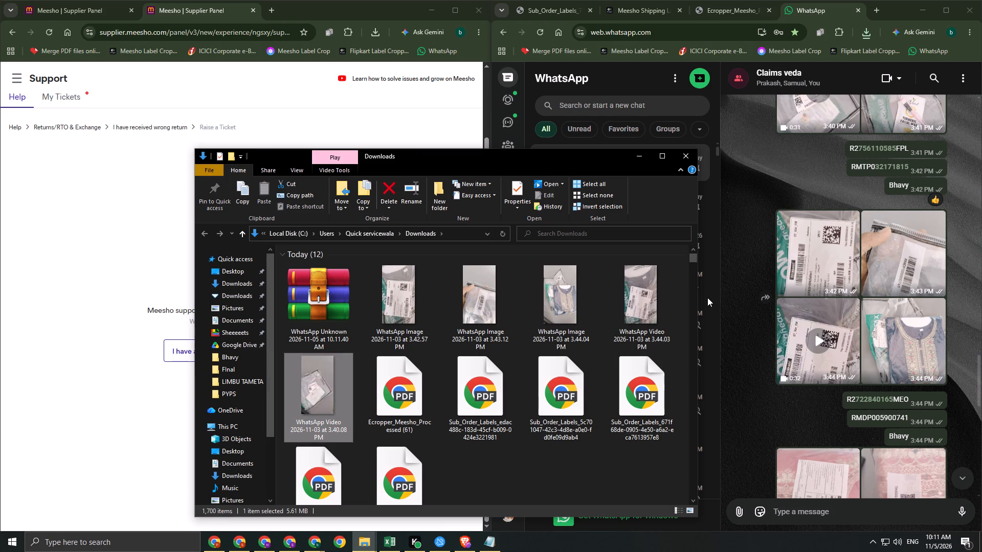
pyautogui.press('Delete')
pyautogui.rightClick(677, 352)
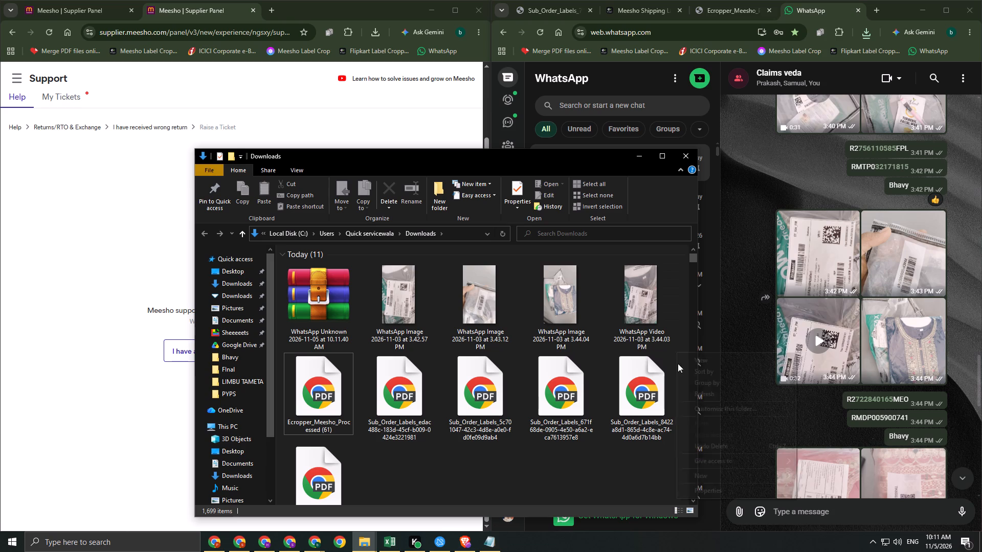
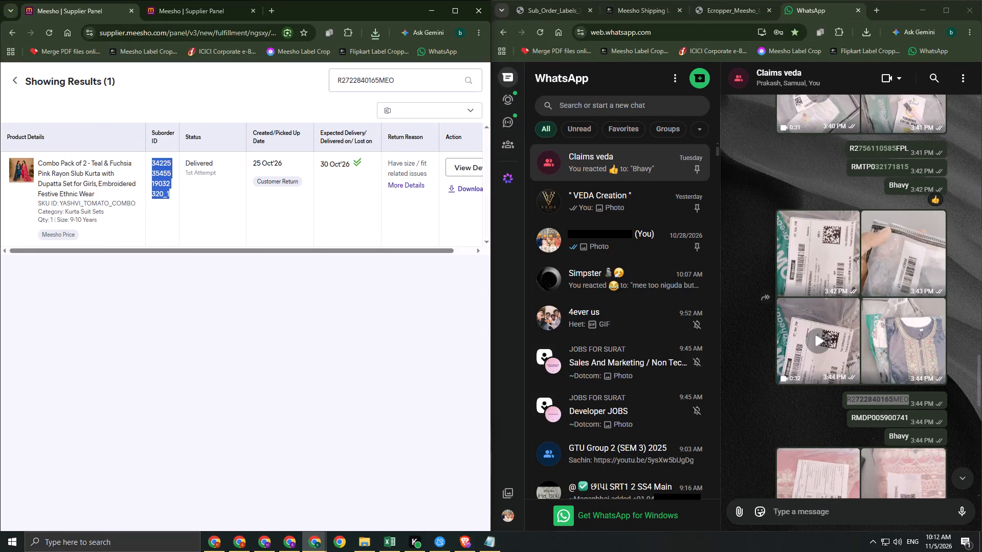
pyautogui.hotkey('ctrl', 'c')
pyautogui.hotkey('ctrl', 'c')
pyautogui.click(173, 6)
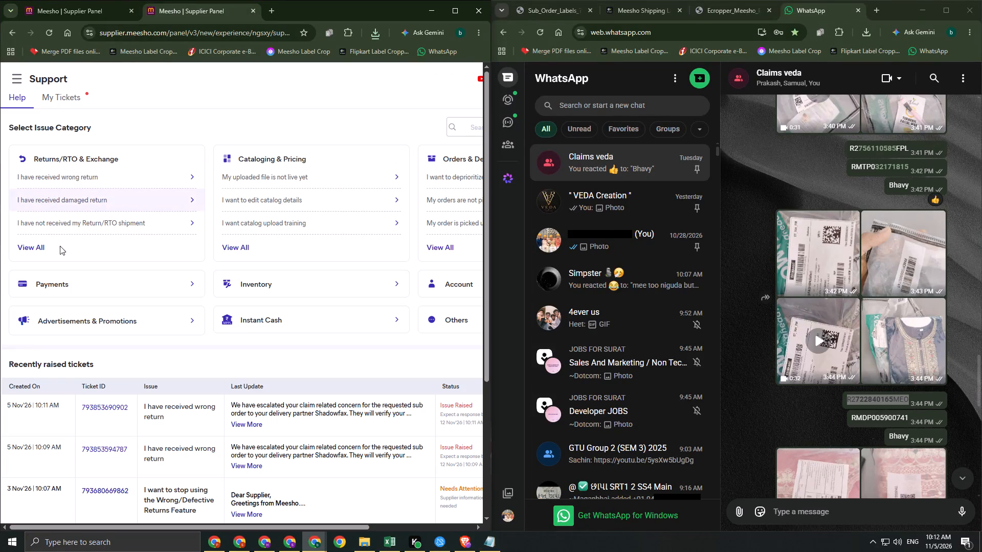
pyautogui.click(39, 242)
pyautogui.scroll(-6, 154, 250)
pyautogui.click(99, 229)
pyautogui.scroll(-5, 246, 284)
pyautogui.scroll(-6, 94, 514)
pyautogui.click(55, 511)
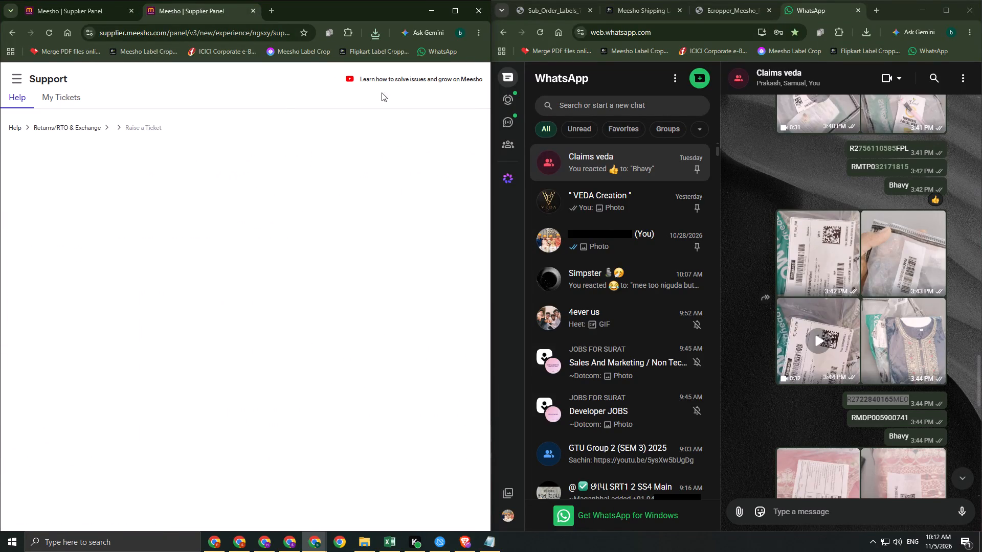
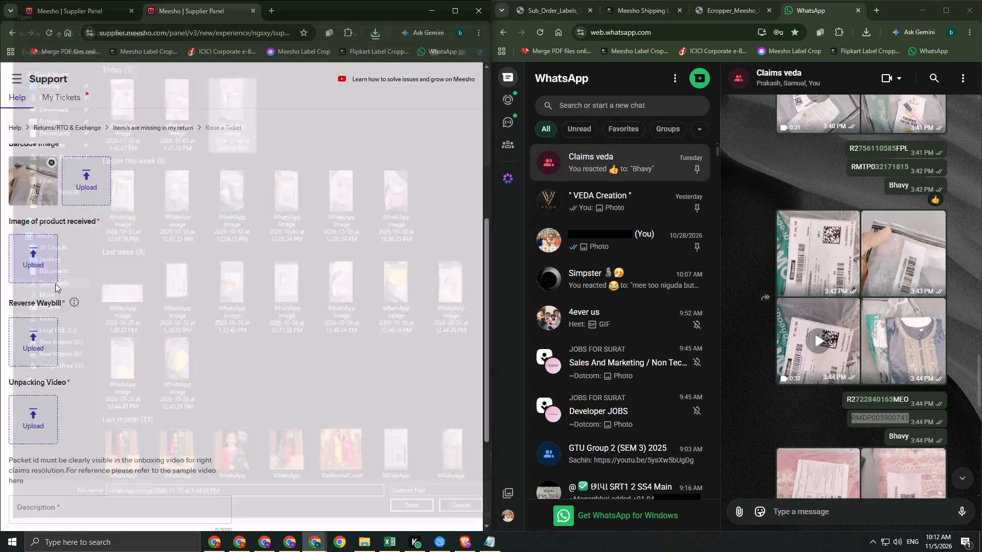
# Attach the downloaded photo of the parcel's shipping label as the ticket's Reverse Waybill image.
pyautogui.doubleClick(51, 349)
pyautogui.doubleClick(104, 112)
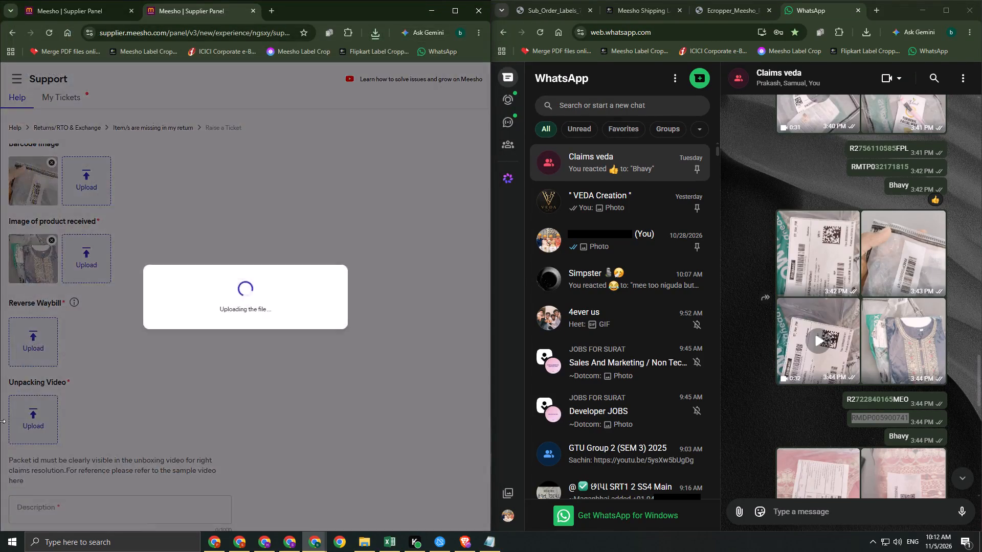
# Attach the downloaded unpacking video for this return to the ticket's Unpacking Video field.
pyautogui.click(53, 422)
pyautogui.doubleClick(133, 123)
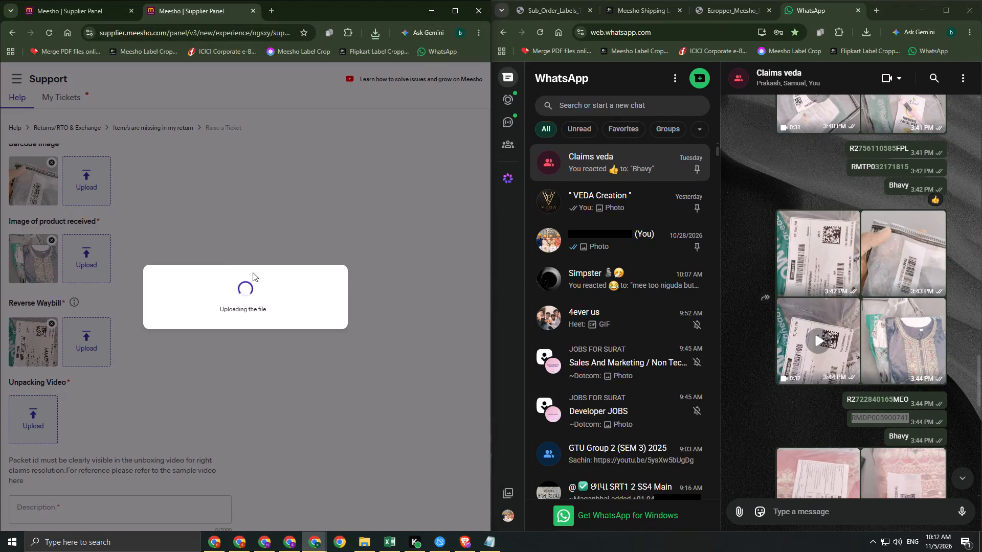
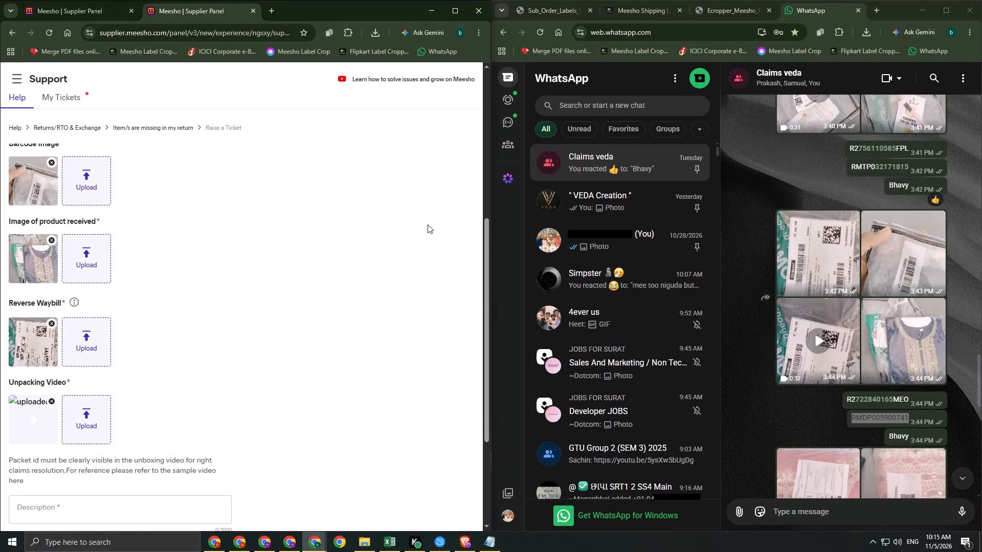
# Switch to the Notepad draft and start a new line below the wrong-return description.
pyautogui.click(485, 542)
pyautogui.click(478, 123)
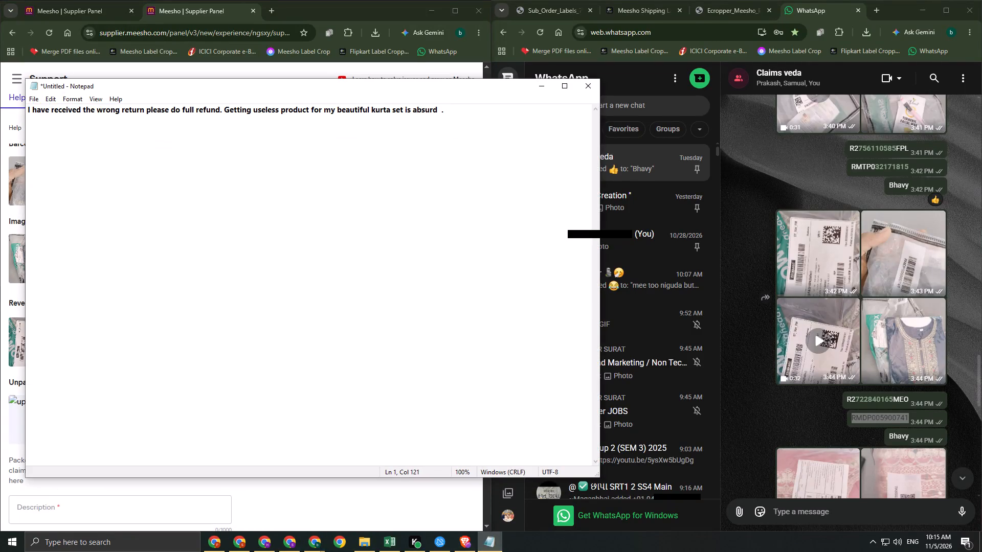
pyautogui.press('Return')
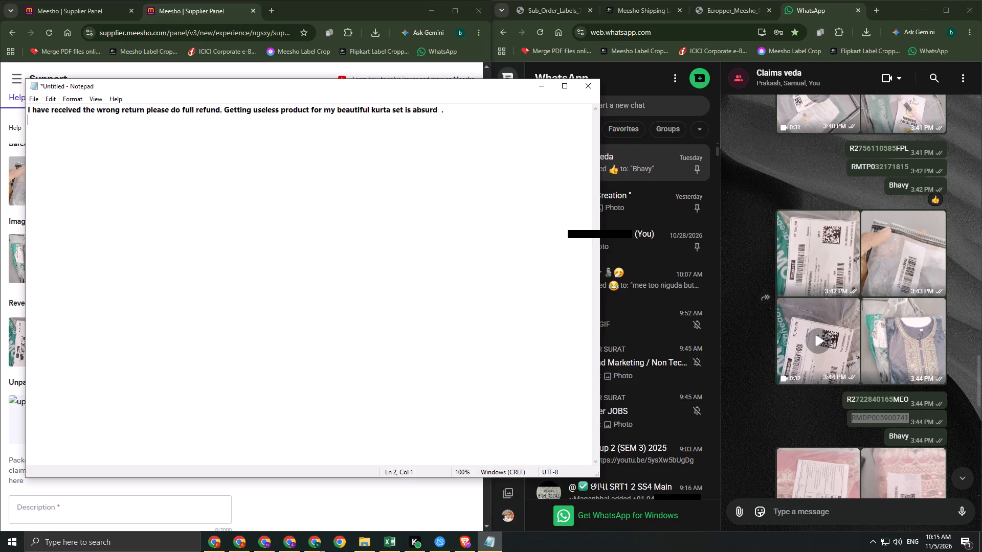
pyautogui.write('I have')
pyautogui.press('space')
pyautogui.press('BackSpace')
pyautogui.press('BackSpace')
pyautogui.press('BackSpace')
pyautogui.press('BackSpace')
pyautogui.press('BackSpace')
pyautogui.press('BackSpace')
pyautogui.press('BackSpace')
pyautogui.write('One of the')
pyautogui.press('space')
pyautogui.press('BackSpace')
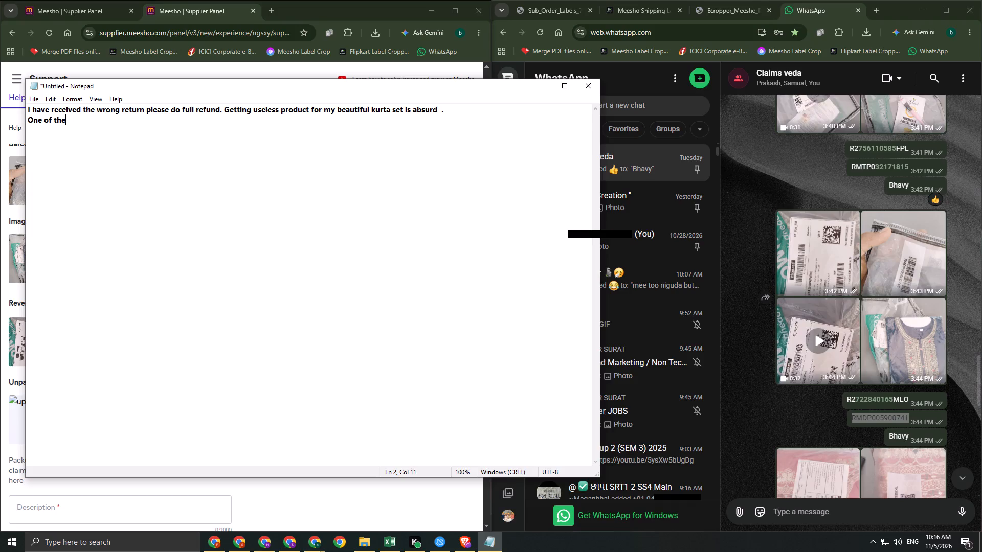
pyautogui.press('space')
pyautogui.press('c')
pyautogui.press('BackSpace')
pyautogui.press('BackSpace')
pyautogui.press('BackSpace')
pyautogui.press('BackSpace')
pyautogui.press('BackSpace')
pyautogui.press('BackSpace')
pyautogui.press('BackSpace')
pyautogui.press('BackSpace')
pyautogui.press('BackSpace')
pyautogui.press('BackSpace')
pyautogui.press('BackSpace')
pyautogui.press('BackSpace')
# Begin the new description on the second line with "The red one kurta set is completely".
pyautogui.write('The red one kurta set is compleye')
pyautogui.press('BackSpace')
pyautogui.press('BackSpace')
pyautogui.write('tely')
pyautogui.press('space')
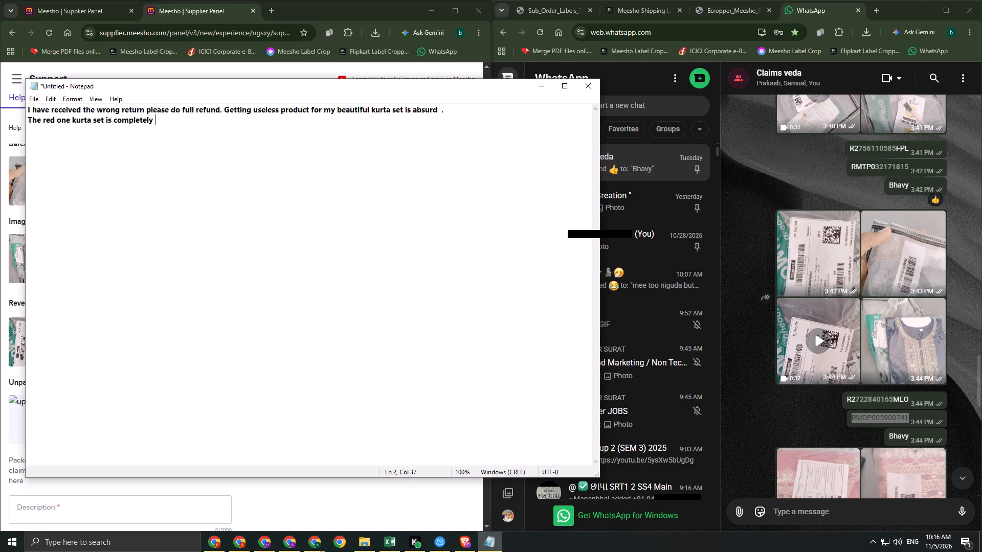
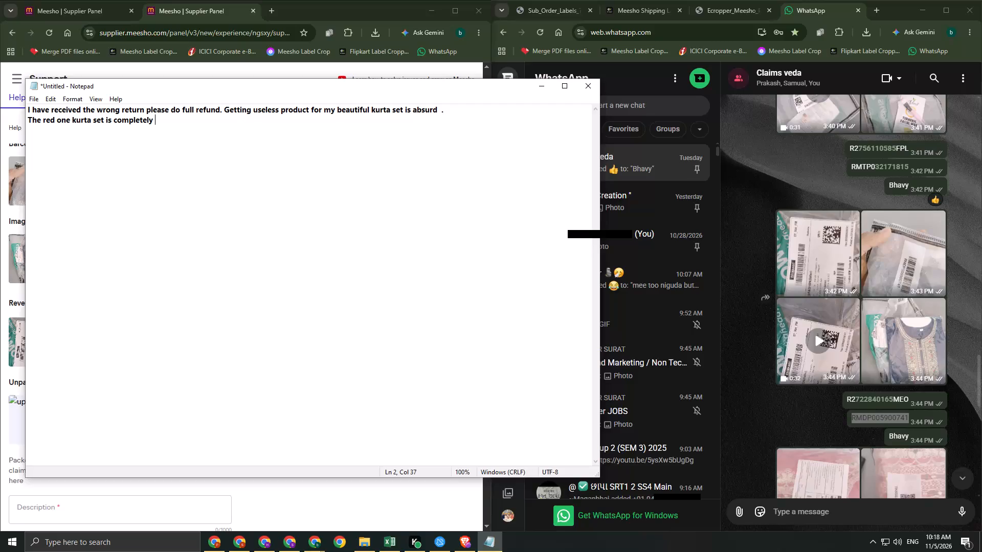
# Complete the second line with "missing please do full refund as of now one set is completely ruined.".
pyautogui.write('missing please fo')
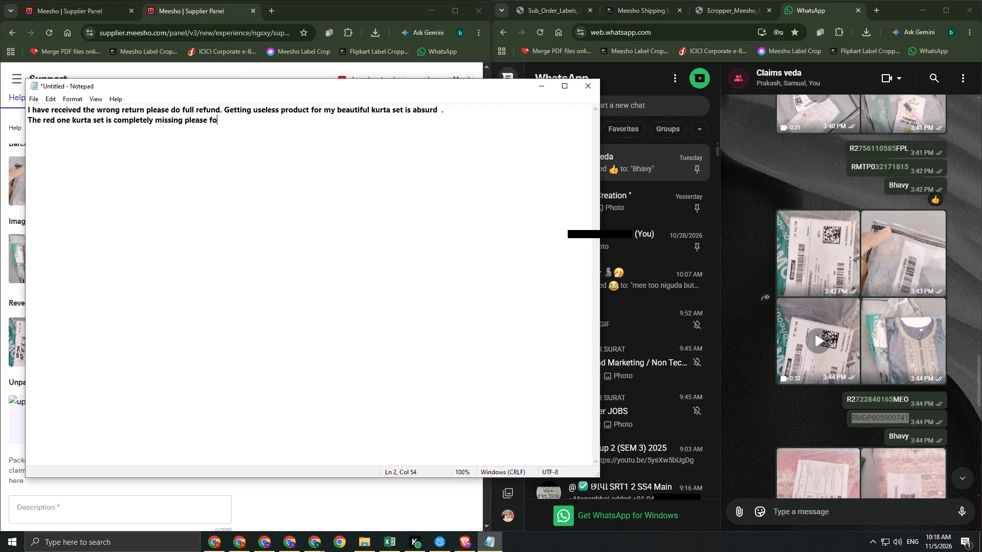
pyautogui.press('BackSpace')
pyautogui.press('BackSpace')
pyautogui.write('do full refund as of o')
pyautogui.press('BackSpace')
pyautogui.write('now one set is o')
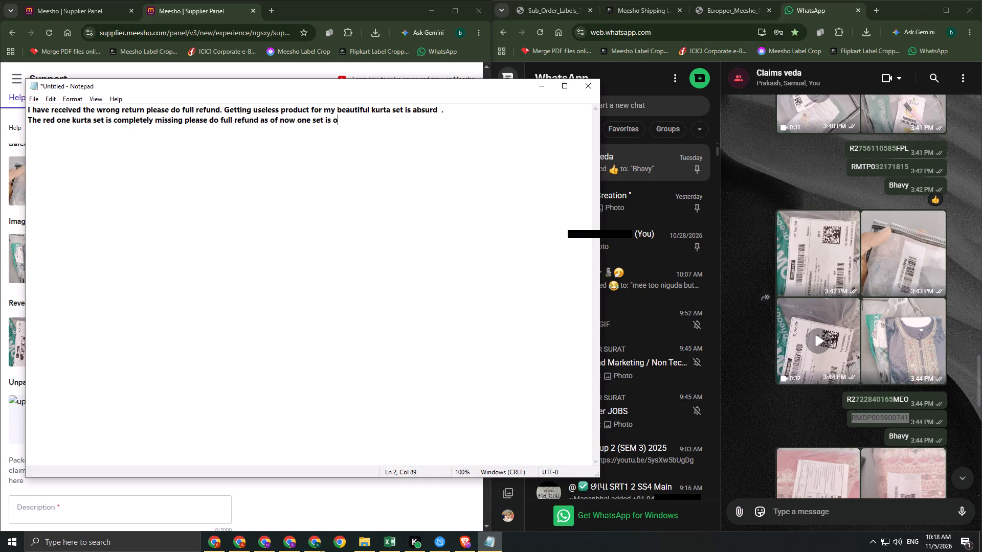
pyautogui.press('BackSpace')
pyautogui.write('completely ruined which')
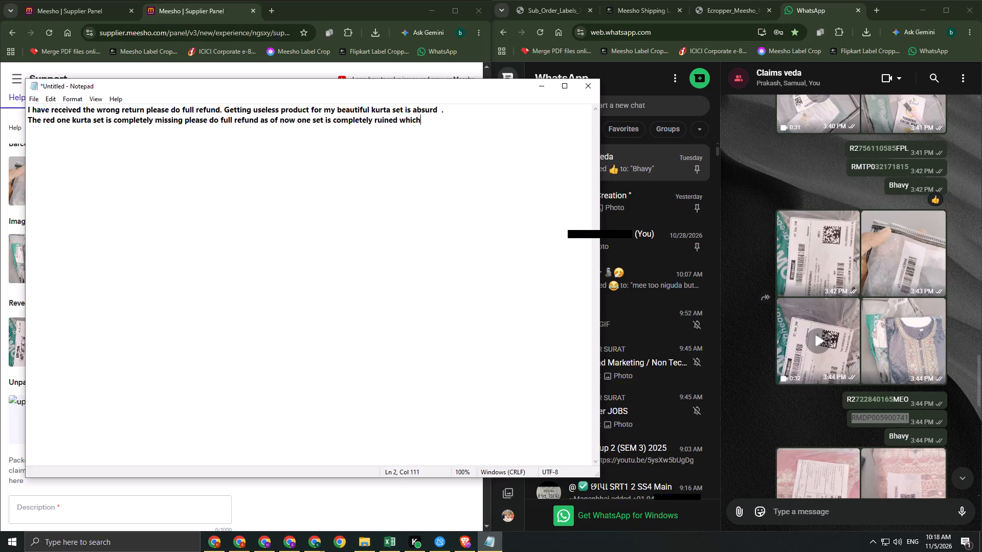
pyautogui.press('BackSpace')
pyautogui.press('BackSpace')
pyautogui.press('BackSpace')
pyautogui.press('BackSpace')
pyautogui.press('BackSpace')
pyautogui.press('BackSpace')
pyautogui.write('.')
pyautogui.press('space')
# Copy the second line, the missing red kurta set description, from the draft.
pyautogui.tripleClick(389, 117)
pyautogui.moveTo(422, 117); pyautogui.dragTo(12, 101)
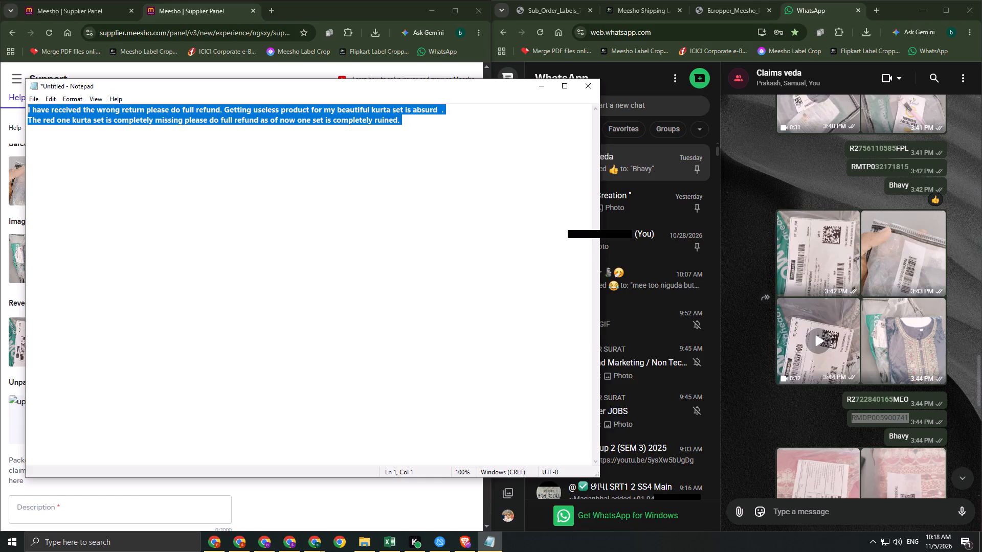
pyautogui.moveTo(12, 101); pyautogui.dragTo(28, 134)
pyautogui.hotkey('ctrl', 'c')
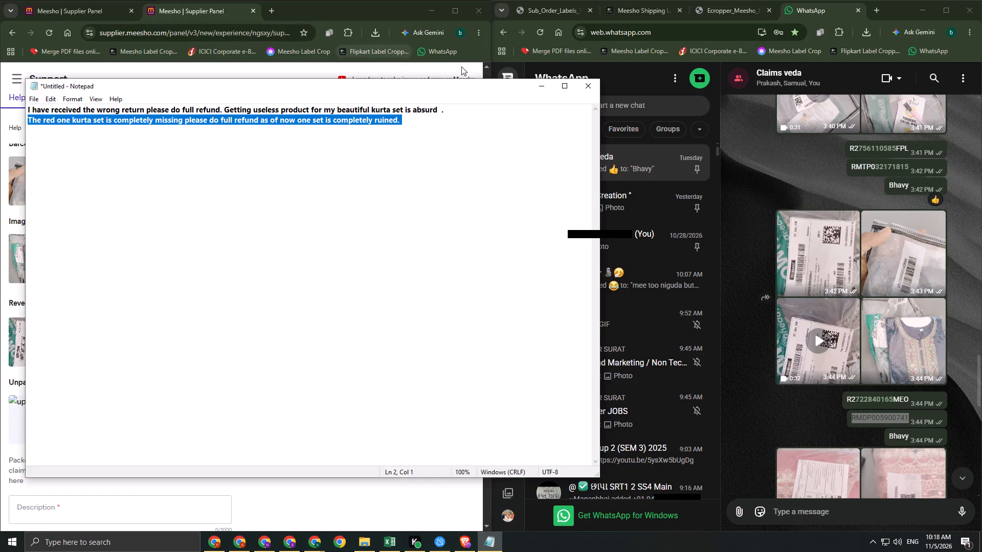
# Return to the support ticket form and paste the copied missing red kurta set text as its description.
pyautogui.click(543, 90)
pyautogui.click(187, 466)
pyautogui.click(151, 502)
pyautogui.hotkey('ctrl', 'v')
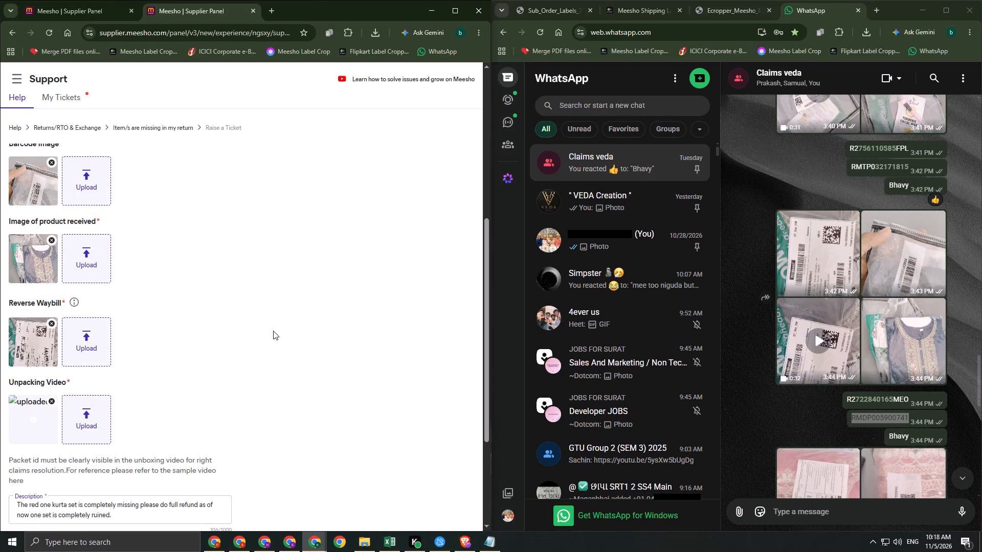
# Submit the completed missing-item return ticket.
pyautogui.click(273, 331)
pyautogui.scroll(-6, 298, 296)
pyautogui.click(63, 507)
pyautogui.scroll(5, 190, 342)
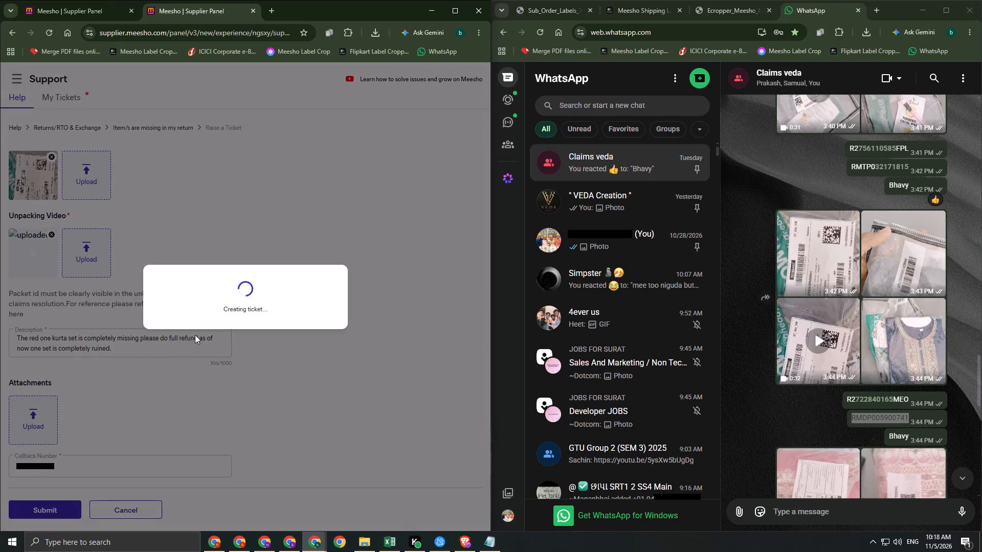
pyautogui.scroll(9, 212, 323)
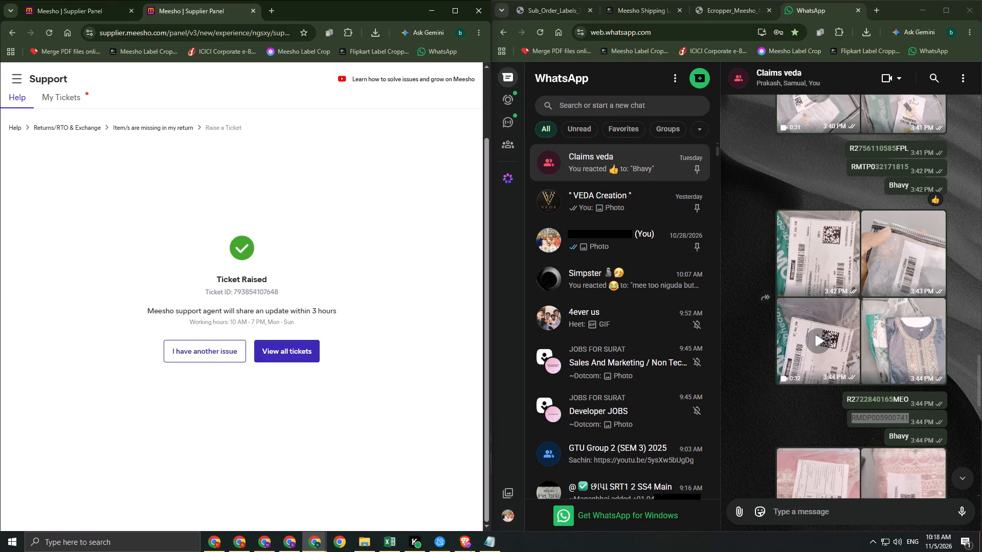
# Switch to the YouTube music playlist in Brave and view the playing video full screen.
pyautogui.click(468, 547)
pyautogui.click(784, 404)
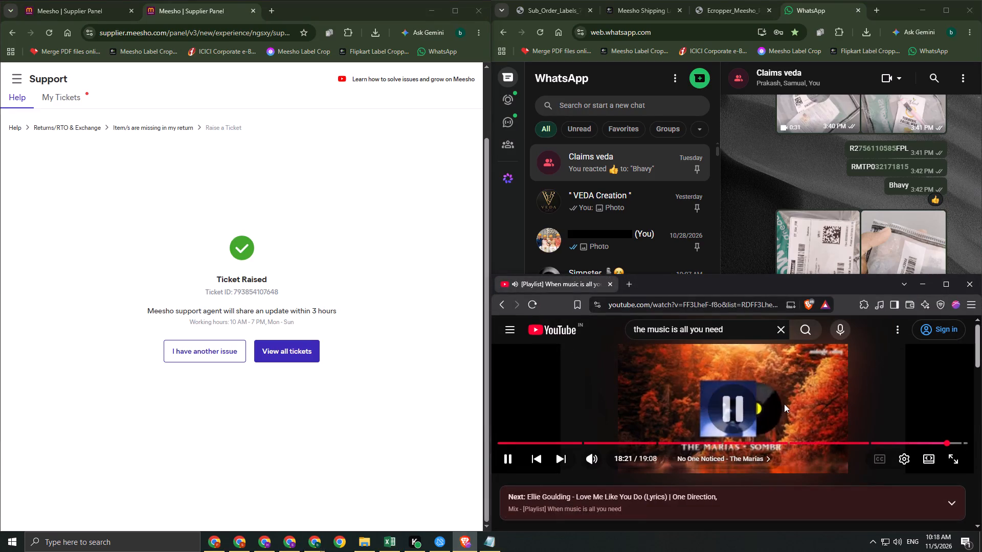
pyautogui.click(784, 404)
pyautogui.doubleClick(653, 204)
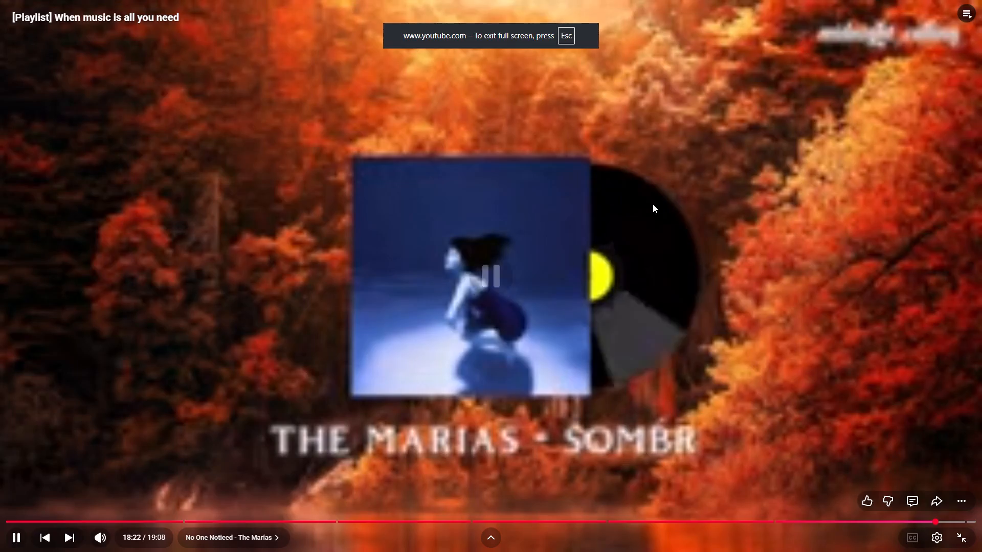
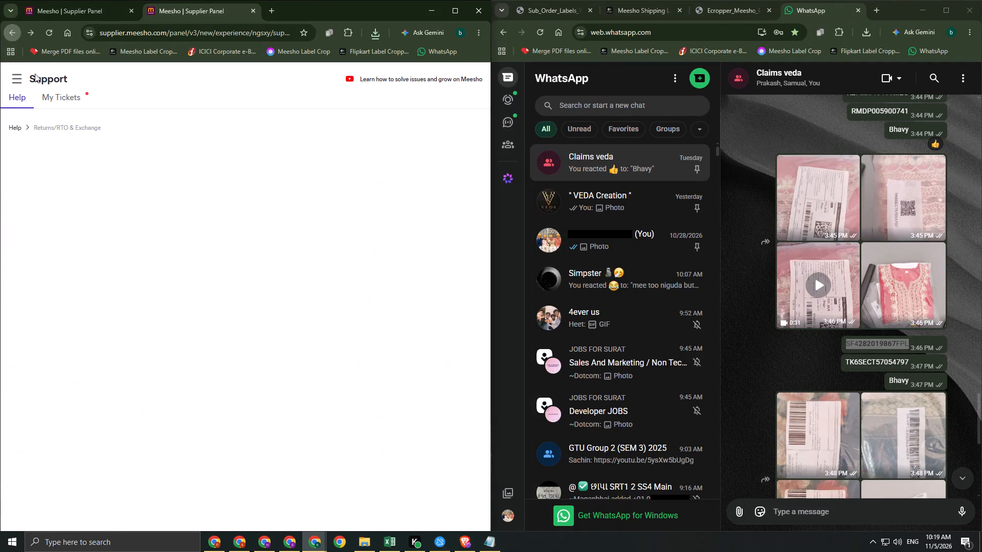
# Start a new support ticket for the issue "I have received a wrong barcoded package in RTO".
pyautogui.click(154, 268)
pyautogui.scroll(-6, 123, 317)
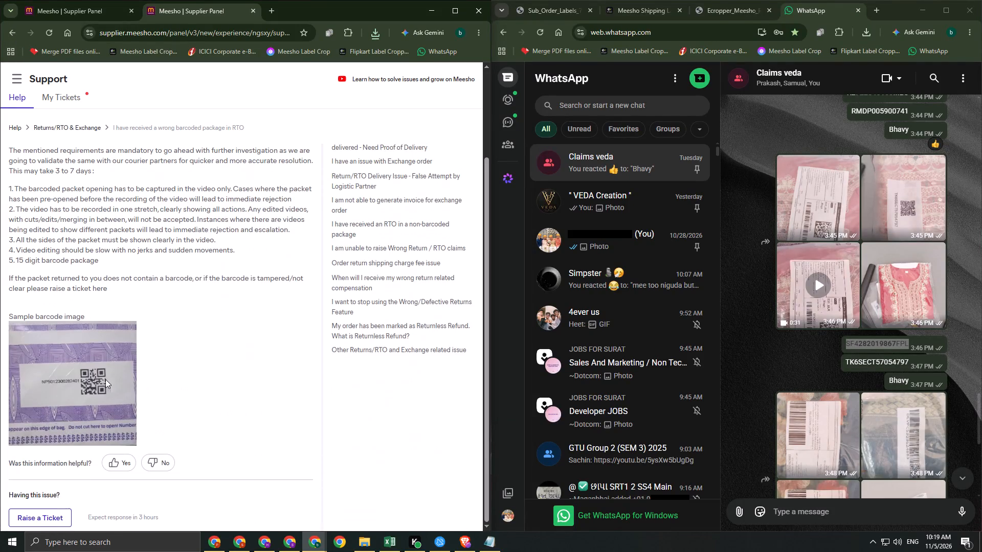
pyautogui.click(53, 526)
pyautogui.click(133, 226)
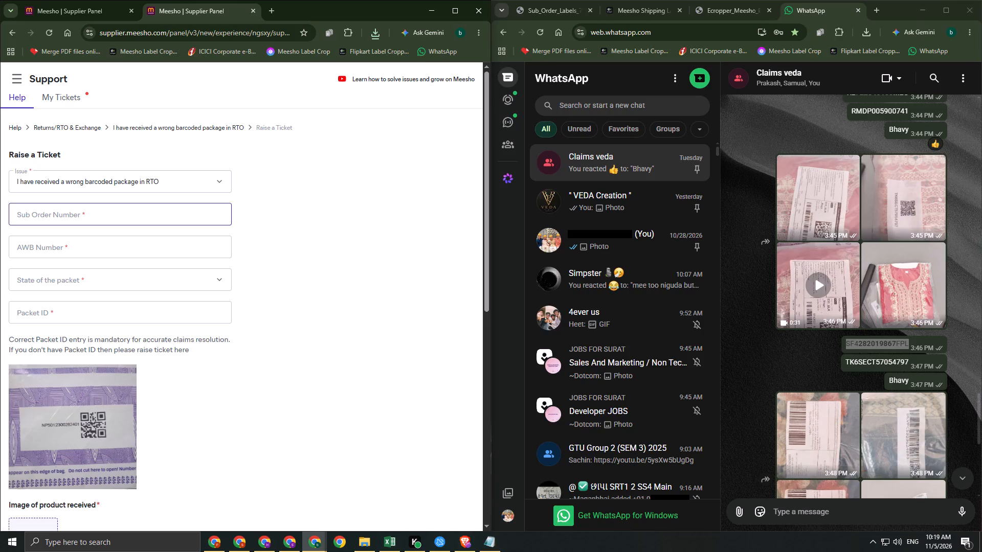
pyautogui.click(49, 2)
pyautogui.click(62, 6)
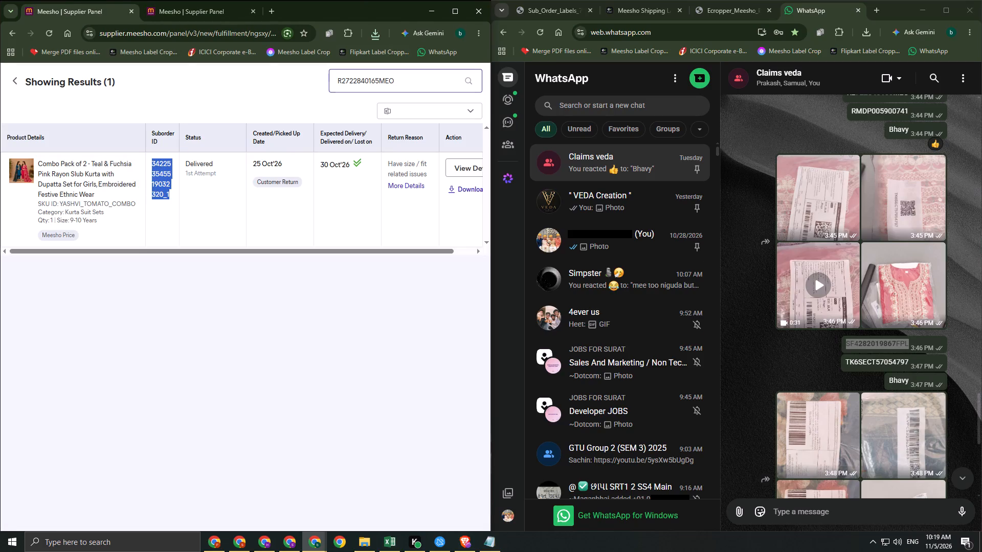
pyautogui.doubleClick(385, 76)
pyautogui.hotkey('ctrl', 'v')
pyautogui.press('Return')
pyautogui.click(119, 169)
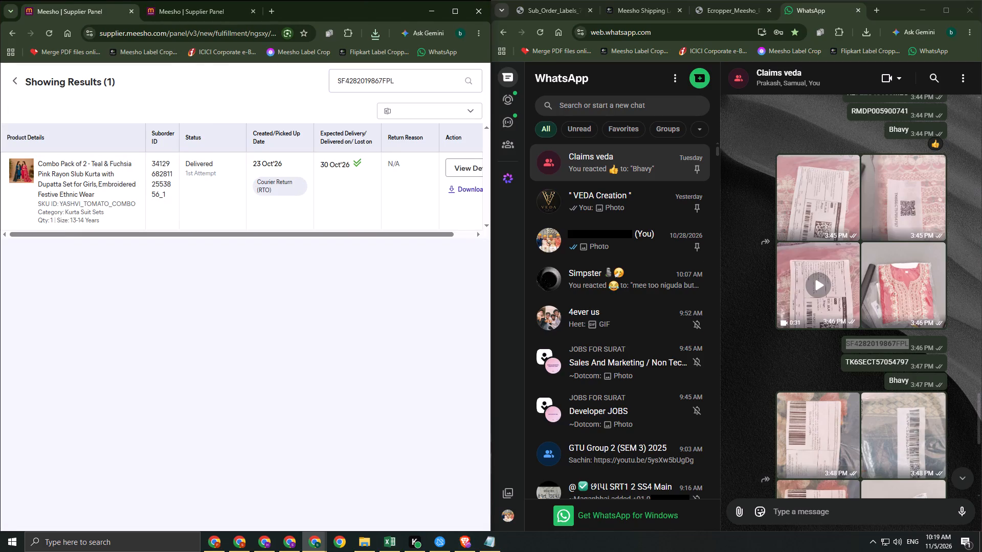
pyautogui.doubleClick(156, 173)
pyautogui.hotkey('ctrl', 'c')
pyautogui.hotkey('ctrl', 'c')
pyautogui.click(167, 2)
pyautogui.click(169, 6)
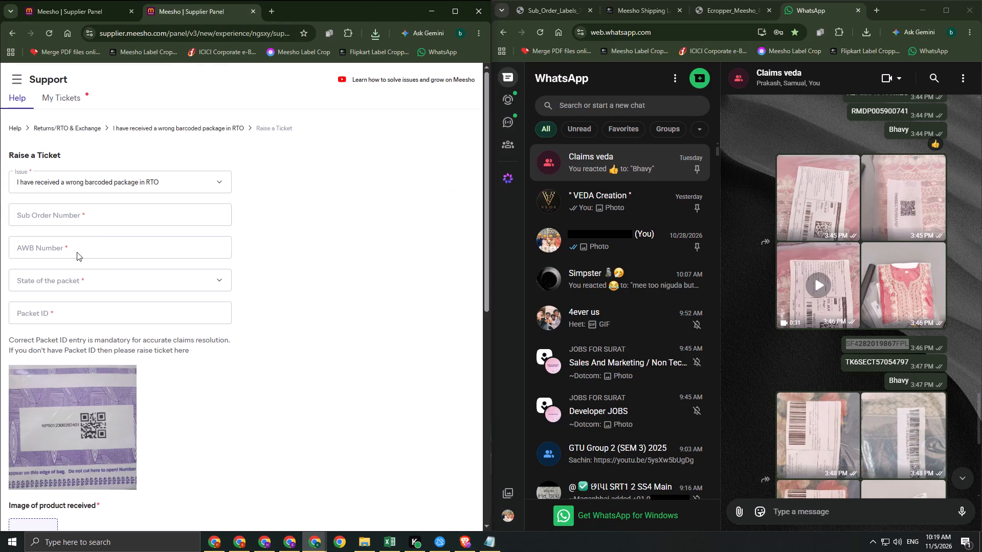
pyautogui.click(86, 229)
pyautogui.keyDown('ctrl'); pyautogui.click(90, 218); pyautogui.keyUp('ctrl')
pyautogui.hotkey('ctrl', 'v')
pyautogui.click(226, 218)
pyautogui.click(164, 245)
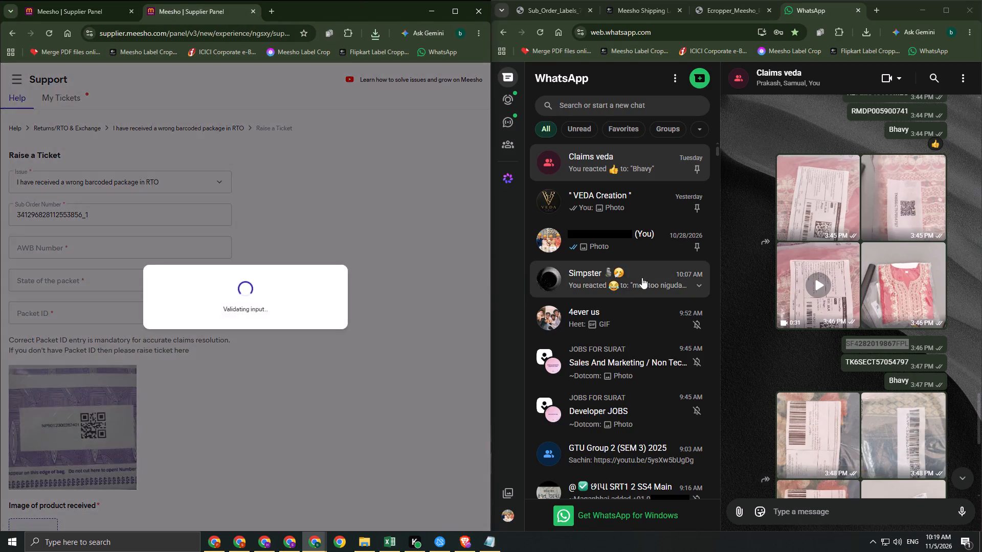
pyautogui.click(72, 18)
pyautogui.doubleClick(364, 75)
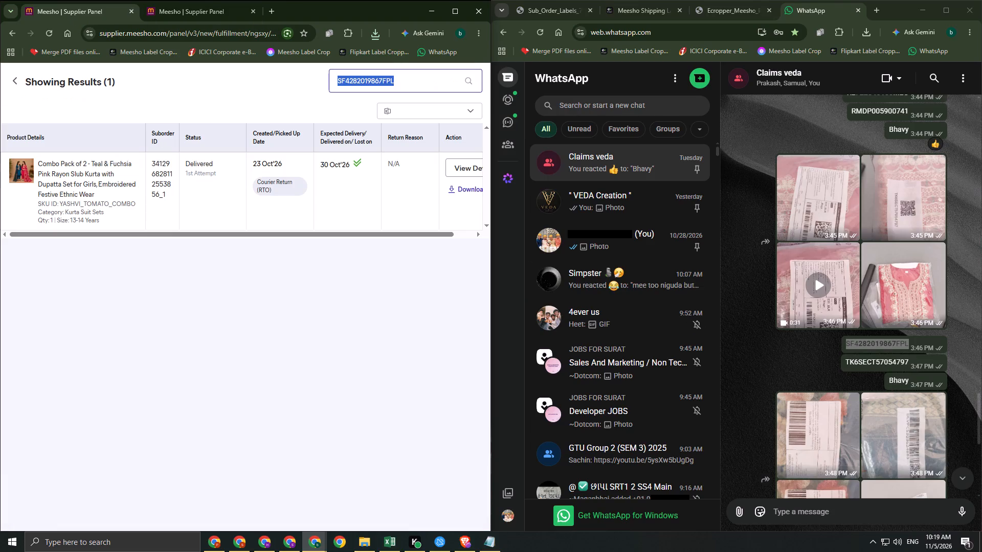
pyautogui.hotkey('ctrl', 'x')
pyautogui.click(169, 4)
pyautogui.click(104, 256)
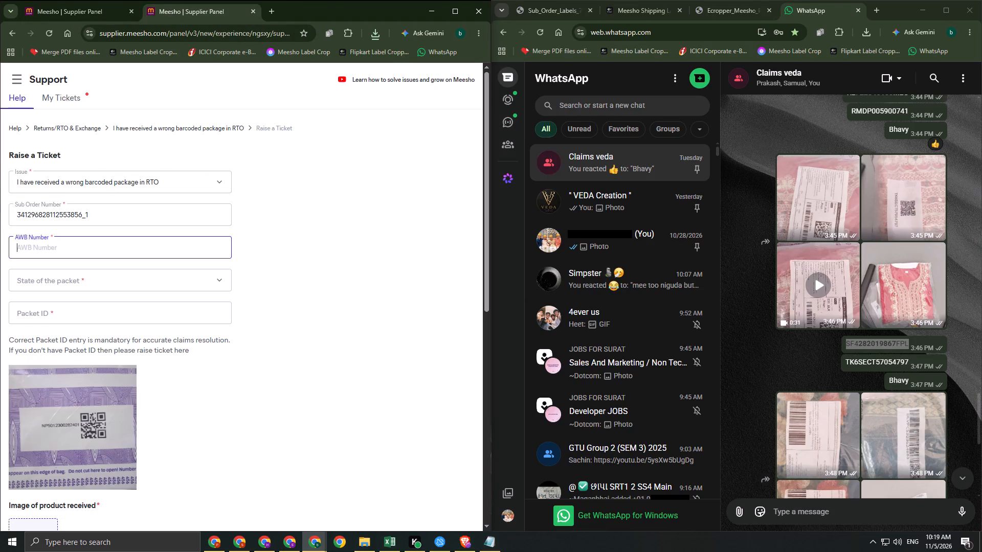
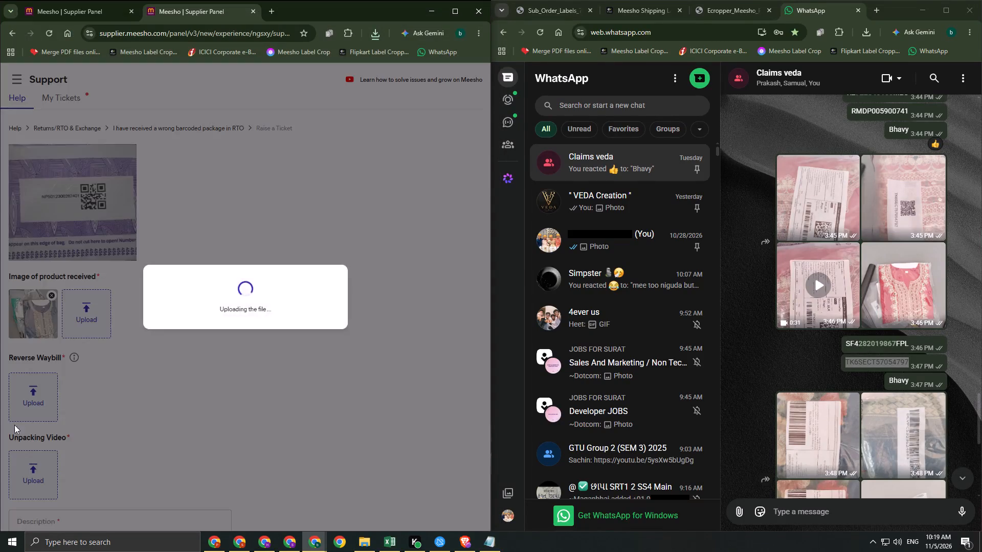
# Upload the package's unpacking video to the ticket's Unpacking Video field.
pyautogui.click(16, 456)
pyautogui.doubleClick(138, 122)
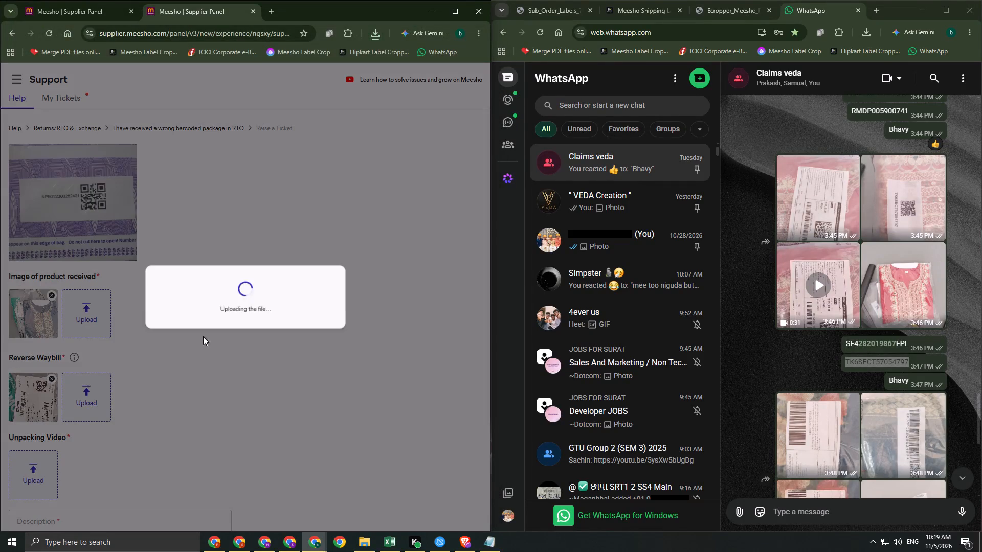
# Check the missing red kurta set text in the Notepad draft and make the ticket's Description field ready for entry.
pyautogui.scroll(-6, 210, 320)
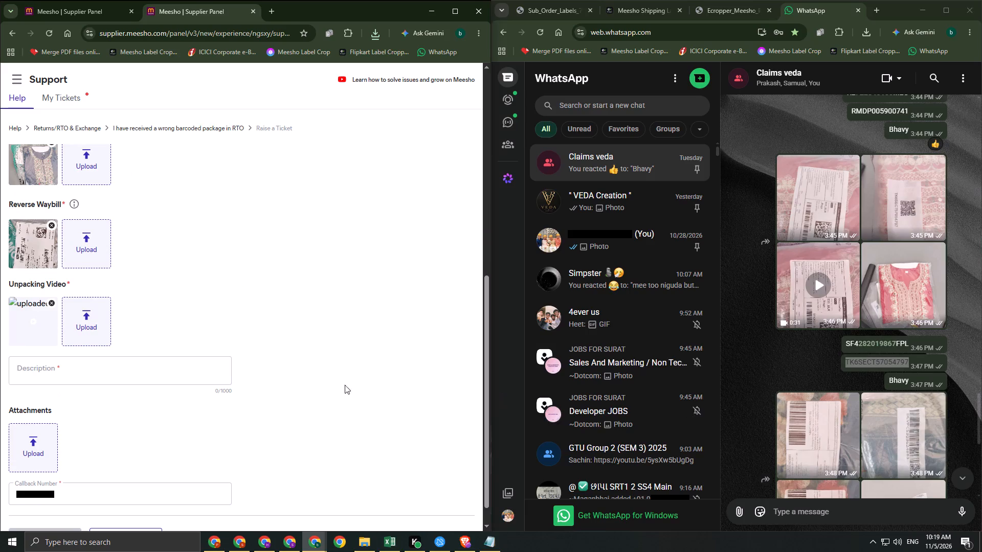
pyautogui.click(182, 371)
pyautogui.click(489, 541)
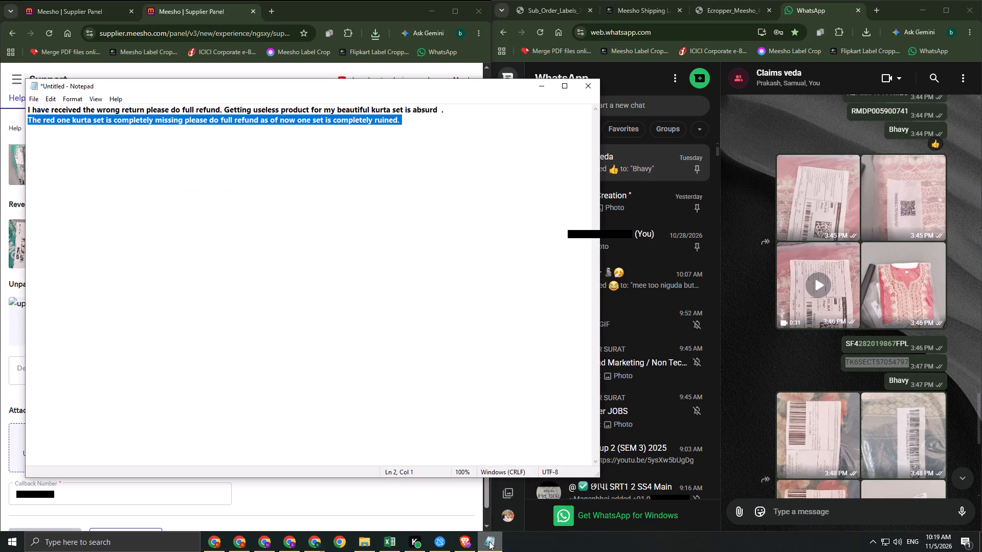
pyautogui.click(489, 541)
pyautogui.click(245, 341)
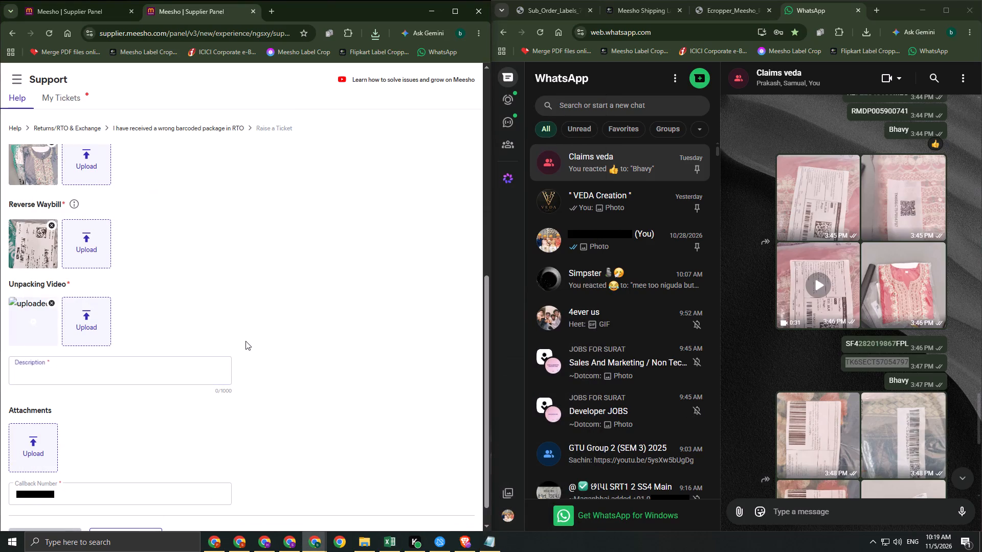
pyautogui.scroll(2, 245, 341)
pyautogui.scroll(-1, 245, 341)
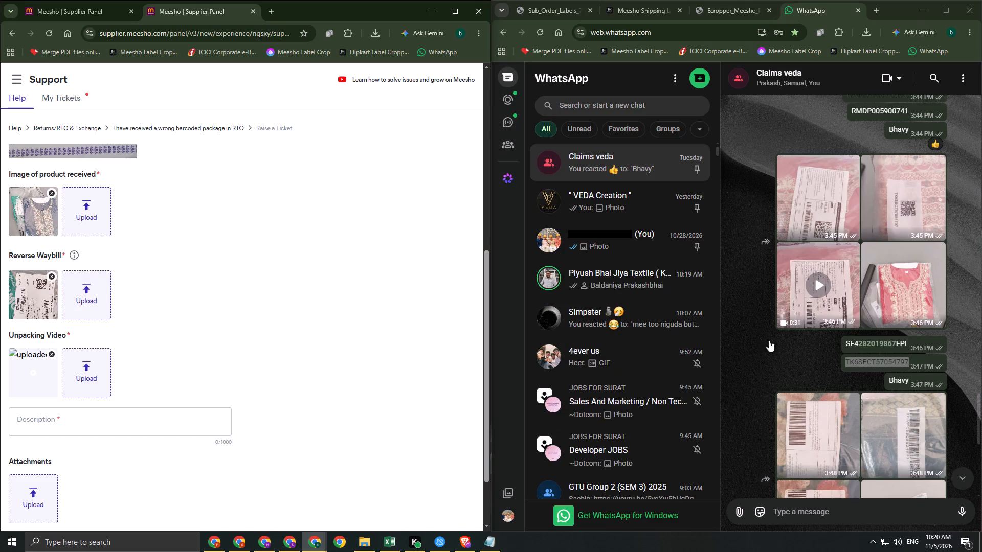
pyautogui.click(182, 410)
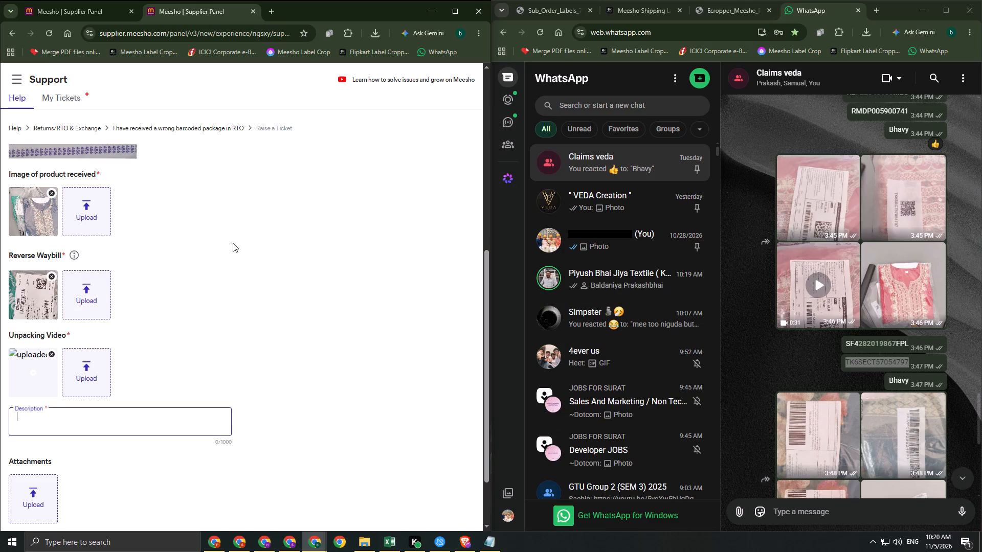
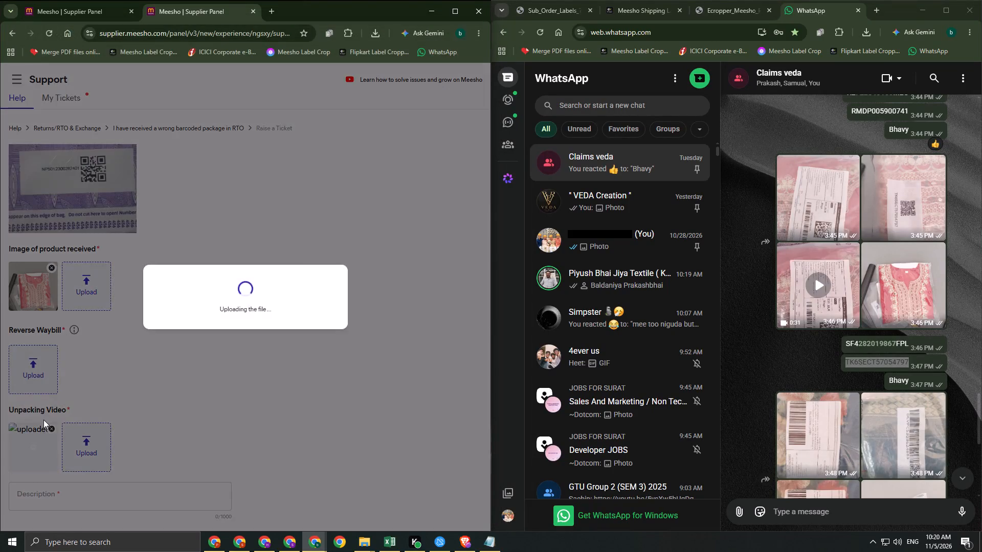
# Replace the ticket's unpacking video with the file WhatsApp Video 2026-11-03 at 3.46.54 PM from Downloads.
pyautogui.click(55, 427)
pyautogui.click(41, 439)
pyautogui.doubleClick(106, 114)
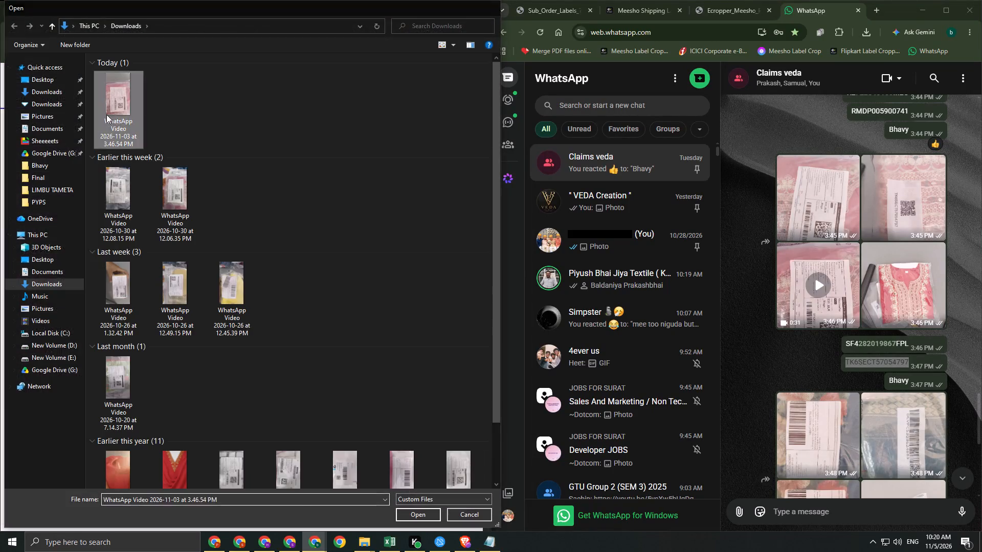
# Start filling in the empty Description field of the RTO wrong-package ticket.
pyautogui.scroll(-4, 199, 294)
pyautogui.click(130, 345)
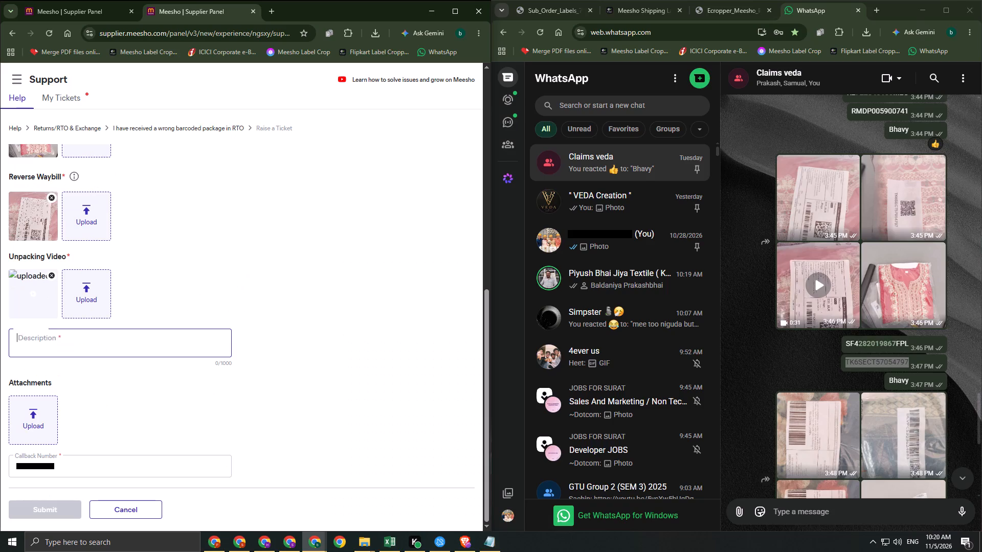
pyautogui.click(503, 551)
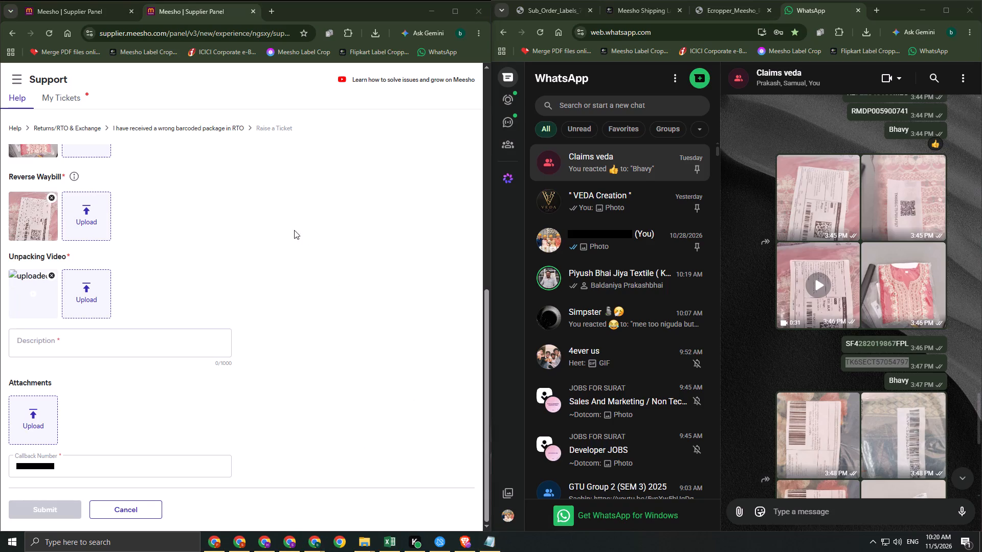
# Switch to the Notepad draft and select the entire second line about the missing red kurta set.
pyautogui.click(478, 542)
pyautogui.tripleClick(413, 125)
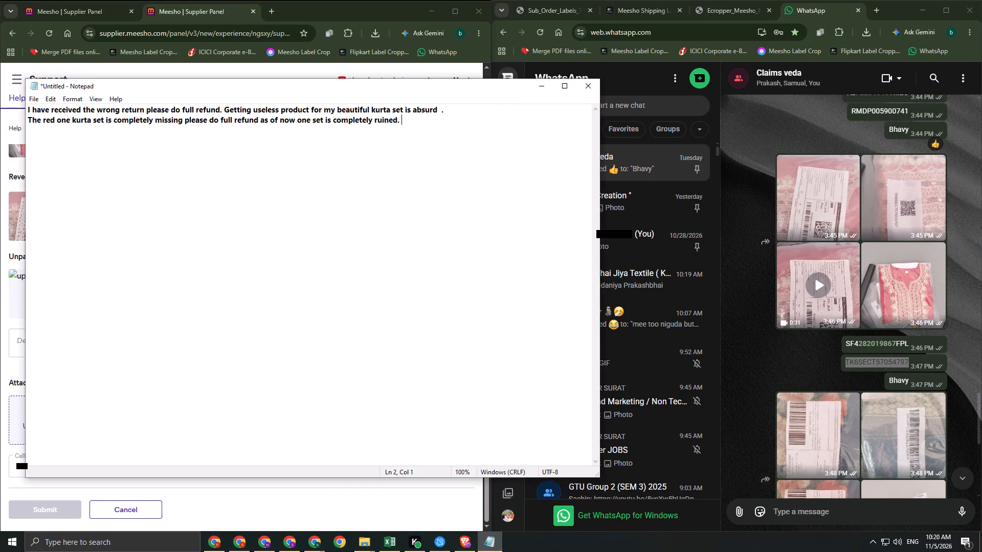
pyautogui.moveTo(417, 121); pyautogui.dragTo(0, 140)
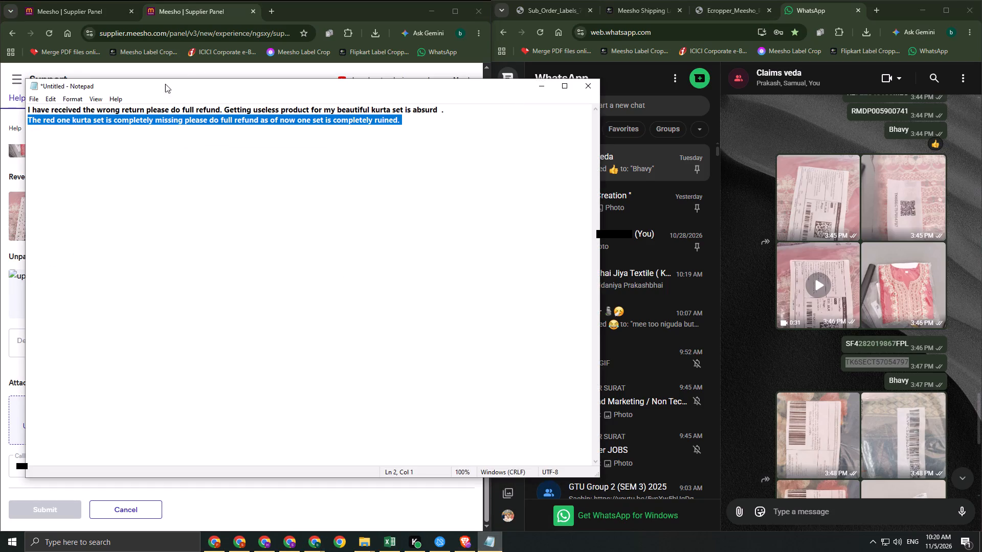
# Copy the selected missing red kurta set line from Notepad and paste it into the ticket's Description in Chrome.
pyautogui.hotkey('ctrl', 'c')
pyautogui.hotkey('ctrl', 'c')
pyautogui.click(537, 89)
pyautogui.click(106, 323)
pyautogui.keyDown('ctrl'); pyautogui.click(111, 335); pyautogui.keyUp('ctrl')
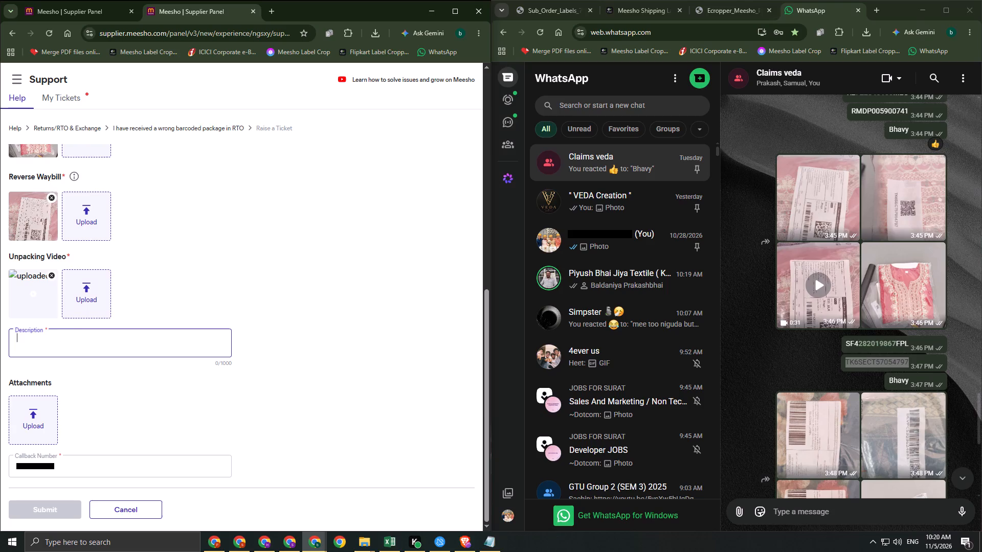
pyautogui.hotkey('ctrl', 'v')
# Replace the word "red" in the ticket description with "Blue".
pyautogui.doubleClick(35, 337)
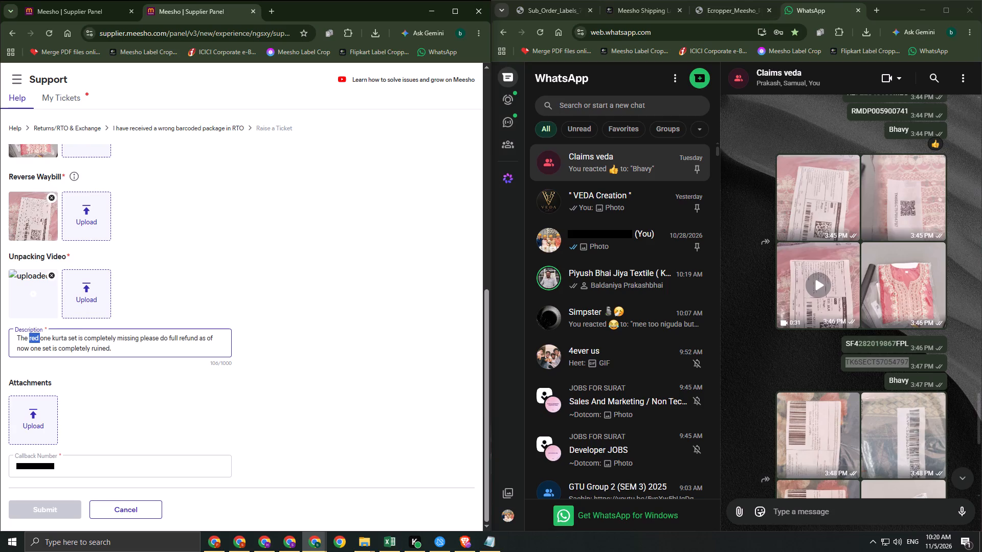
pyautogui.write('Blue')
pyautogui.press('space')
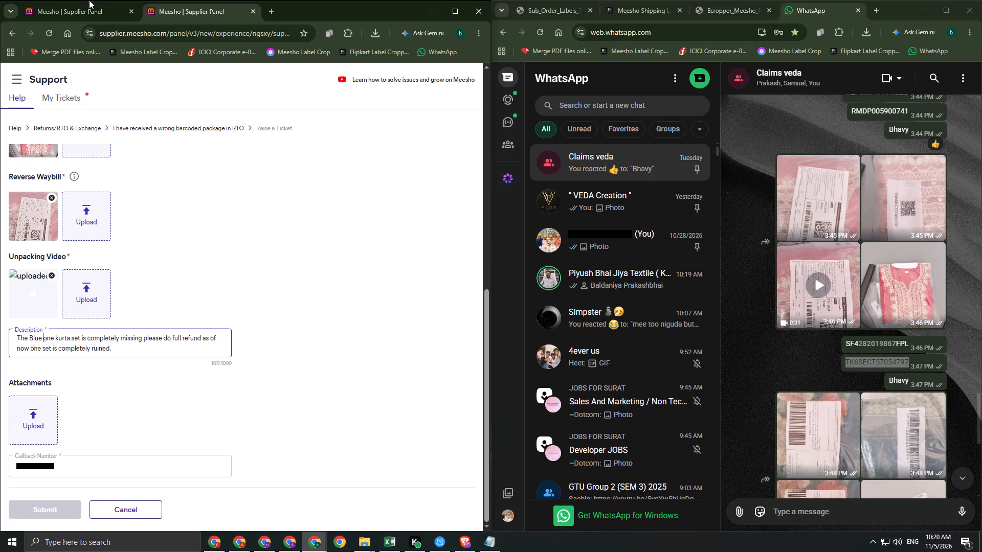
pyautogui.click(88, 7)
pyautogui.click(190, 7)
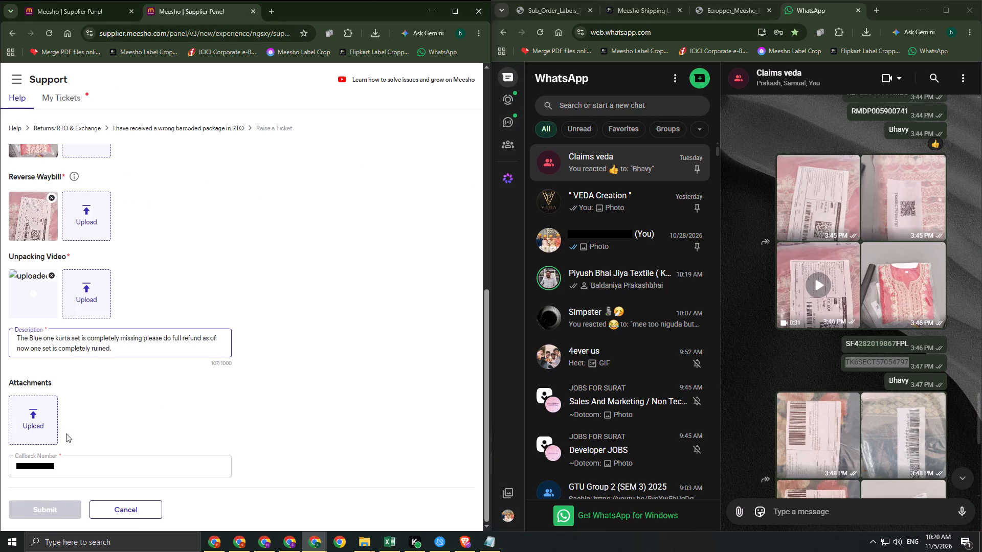
# Enter and leave the filled Packet ID field without changing it so the form validates it again.
pyautogui.click(74, 425)
pyautogui.scroll(9, 166, 362)
pyautogui.click(88, 336)
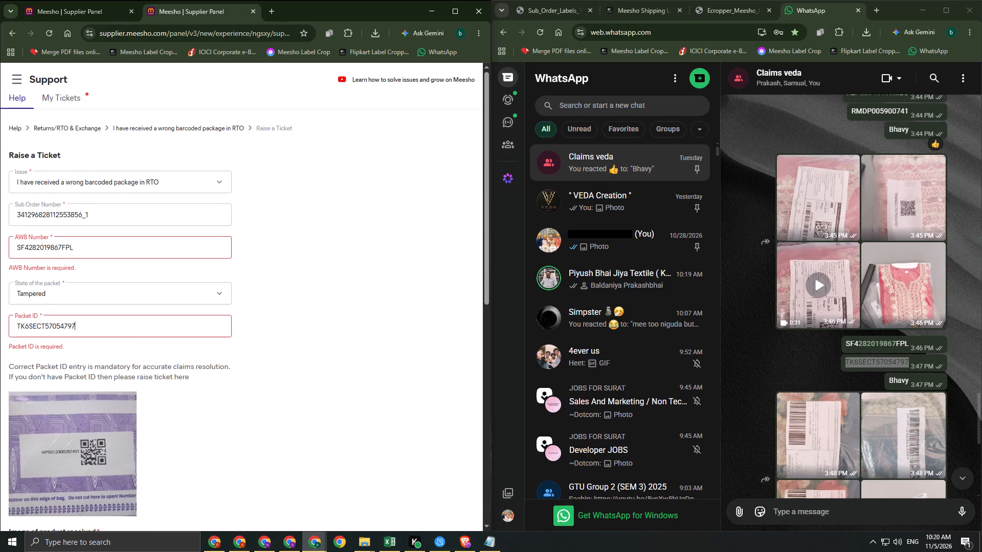
pyautogui.click(265, 292)
# Submit the completed RTO wrong barcoded package ticket.
pyautogui.scroll(-7, 287, 228)
pyautogui.scroll(-6, 115, 509)
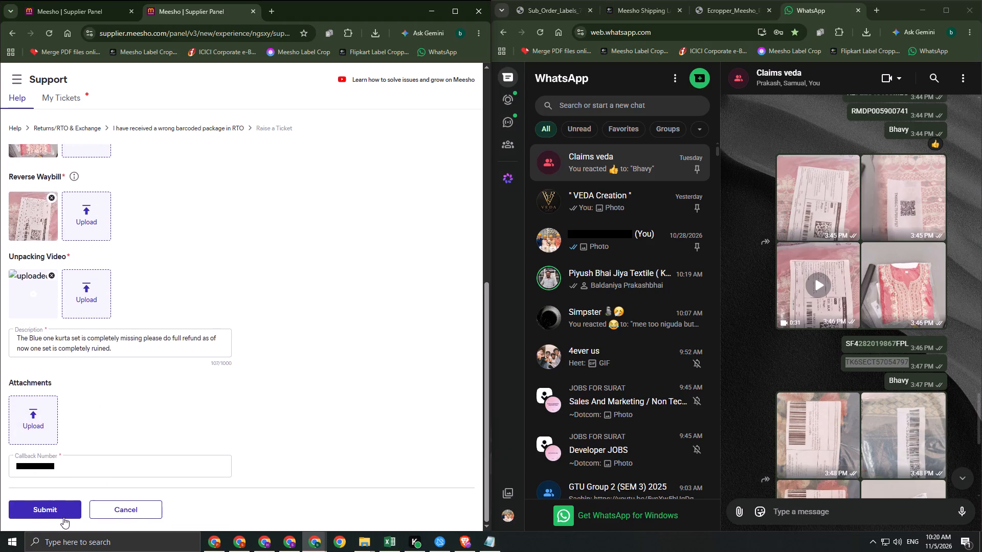
pyautogui.click(63, 517)
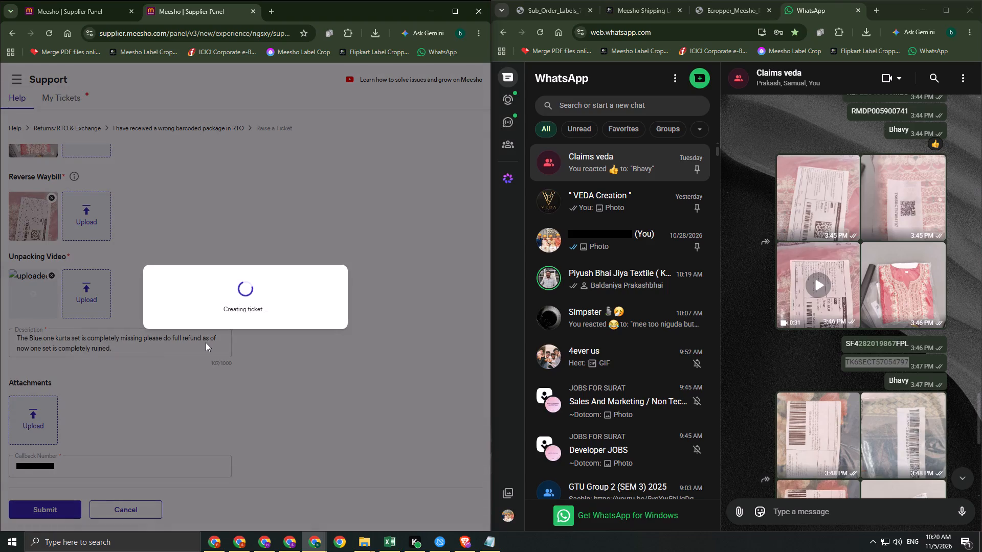
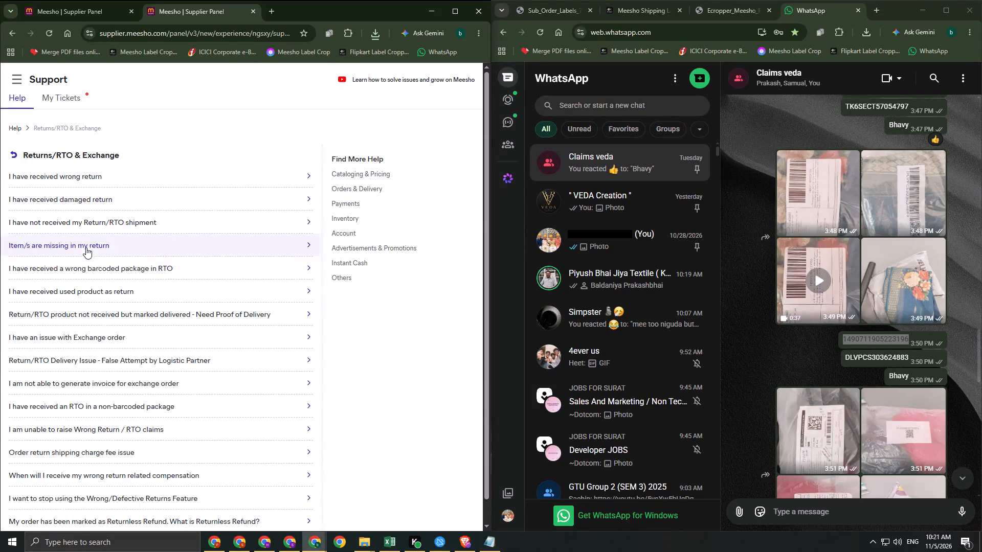
# Open a new ticket form for the return issue "Item/s are missing in my return".
pyautogui.click(182, 245)
pyautogui.scroll(-6, 95, 371)
pyautogui.scroll(-4, 87, 457)
pyautogui.click(58, 490)
pyautogui.click(67, 519)
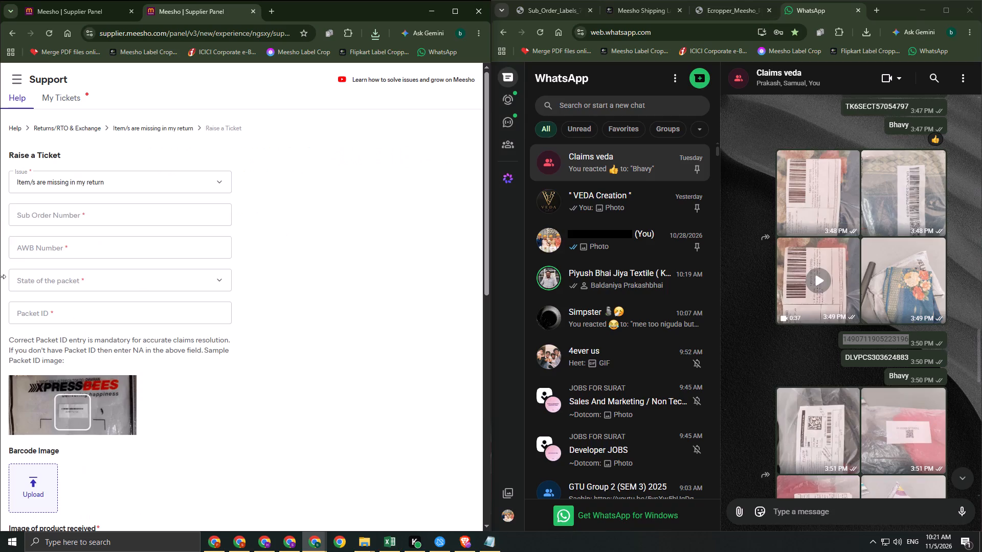
pyautogui.click(111, 210)
pyautogui.hotkey('ctrl', 'v')
pyautogui.click(97, 253)
pyautogui.click(74, 258)
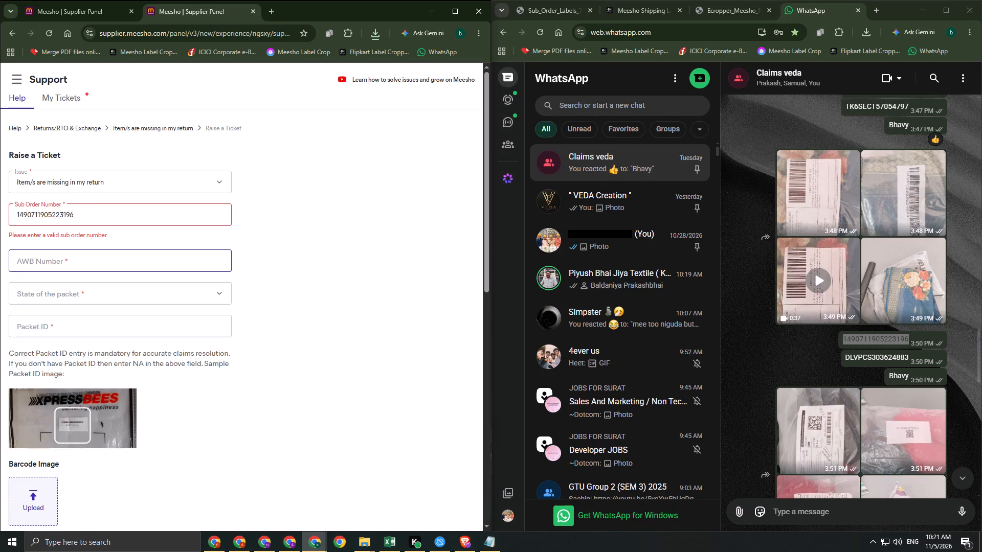
pyautogui.hotkey('ctrl', 'v')
# Replace the ticket's sub order number with the suborder ID copied from the deep blue girls kurta set's return record.
pyautogui.click(97, 22)
pyautogui.click(97, 11)
pyautogui.doubleClick(161, 178)
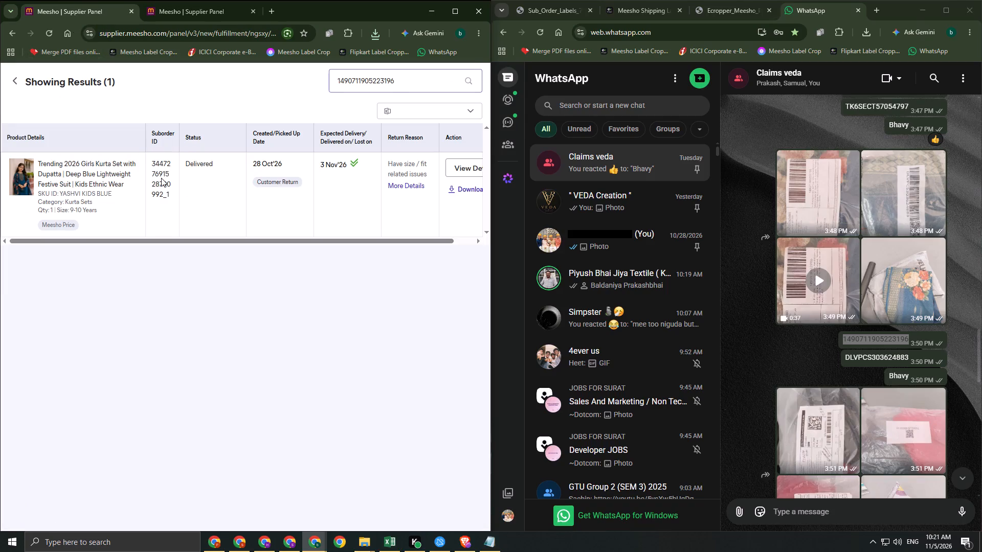
pyautogui.hotkey('ctrl', 'c')
pyautogui.hotkey('ctrl', 'c')
pyautogui.hotkey('ctrl', 'c')
pyautogui.click(178, 10)
pyautogui.doubleClick(43, 222)
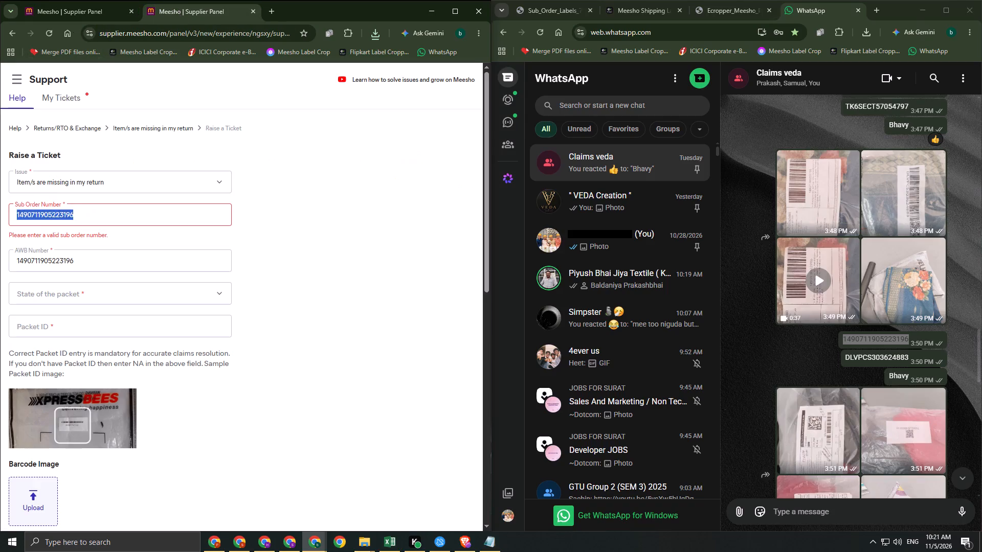
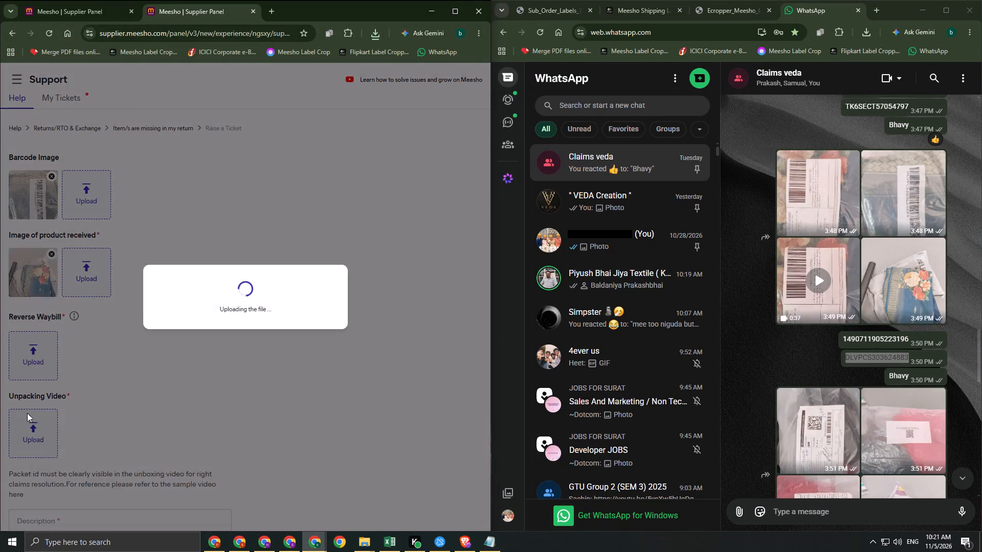
# Attach the return's unboxing video file to the required Unpacking Video section of the missing-item ticket.
pyautogui.click(49, 409)
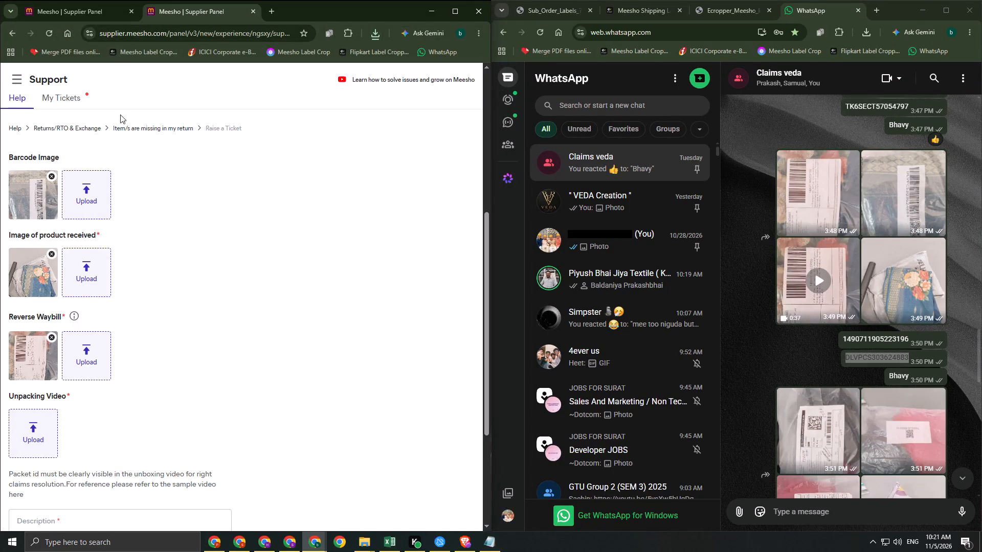
pyautogui.click(33, 443)
pyautogui.doubleClick(135, 112)
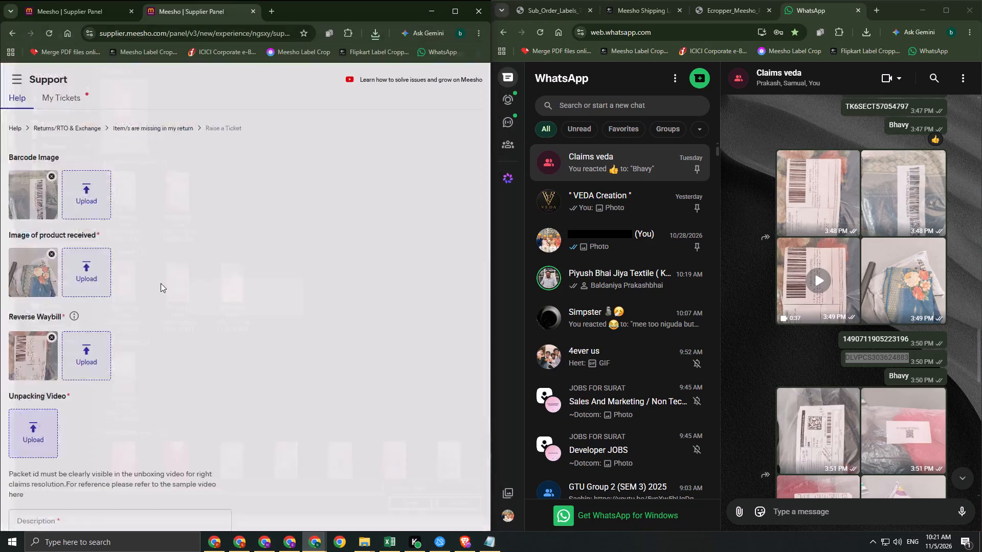
# Begin the Meesho ticket's description with the text "I have received".
pyautogui.scroll(-17, 174, 249)
pyautogui.click(118, 333)
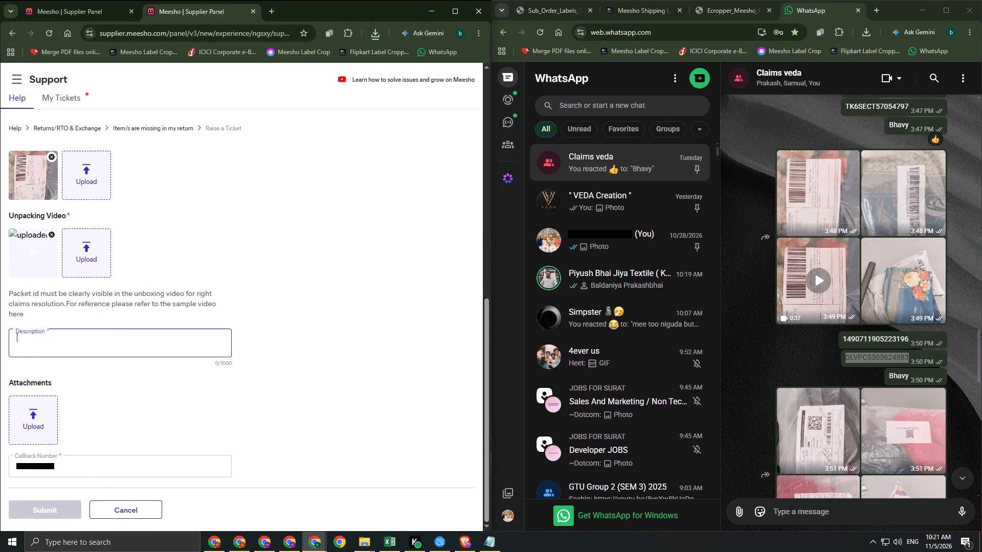
pyautogui.write('I ahev')
pyautogui.press('BackSpace')
pyautogui.press('BackSpace')
pyautogui.press('BackSpace')
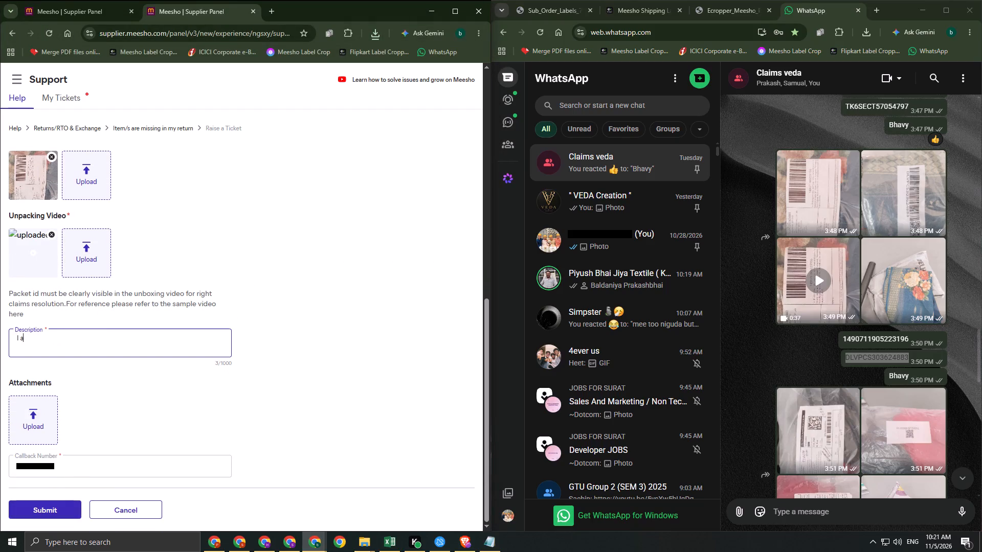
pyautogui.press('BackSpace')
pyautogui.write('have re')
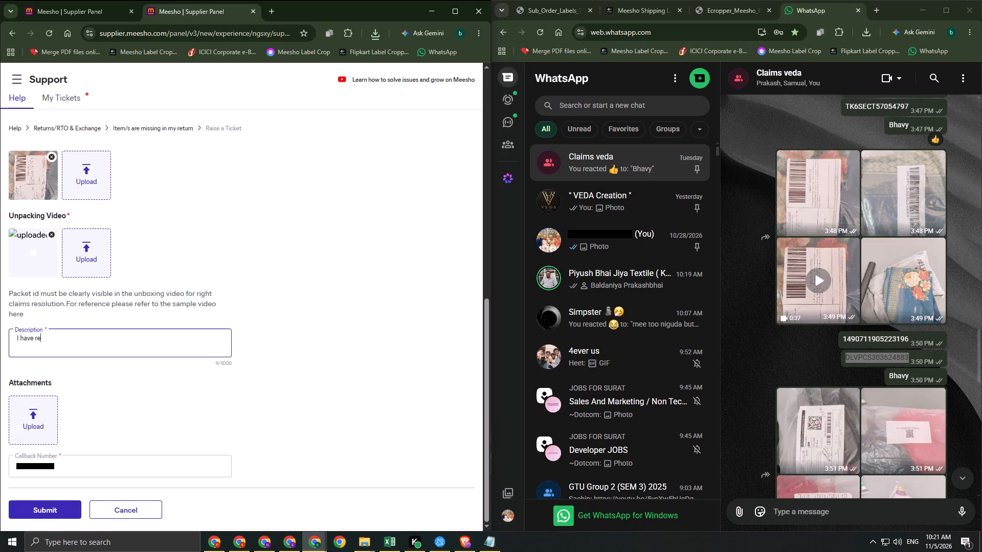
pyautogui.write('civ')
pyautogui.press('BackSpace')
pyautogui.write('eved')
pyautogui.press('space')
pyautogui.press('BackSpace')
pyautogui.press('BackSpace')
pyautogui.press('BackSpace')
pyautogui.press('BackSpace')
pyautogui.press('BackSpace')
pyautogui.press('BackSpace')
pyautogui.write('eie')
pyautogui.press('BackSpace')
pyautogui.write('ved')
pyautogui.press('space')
# Complete the ticket description with "only dupatta the kurta and pants areeee missing" after "I have received".
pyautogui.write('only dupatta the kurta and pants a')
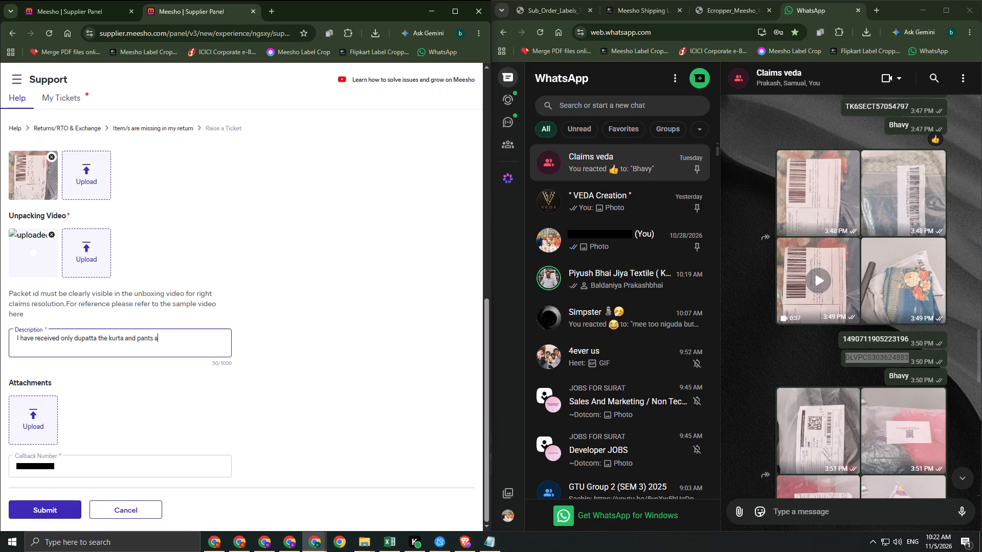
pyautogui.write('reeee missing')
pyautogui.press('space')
# Copy the full ticket description and paste it as a new third line in the Notepad draft.
pyautogui.tripleClick(122, 334)
pyautogui.hotkey('ctrl', 'c')
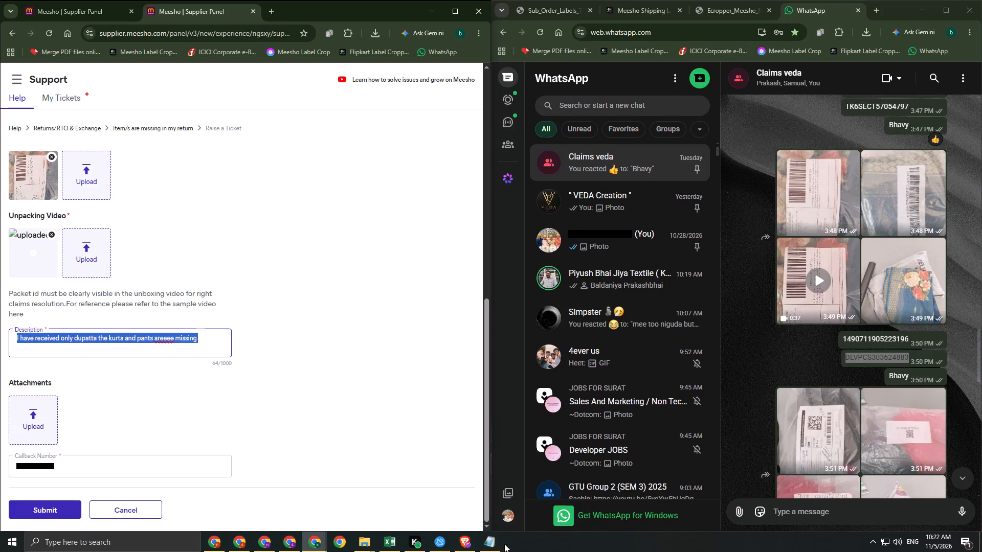
pyautogui.click(499, 544)
pyautogui.click(443, 180)
pyautogui.press('Return')
pyautogui.hotkey('ctrl', 'v')
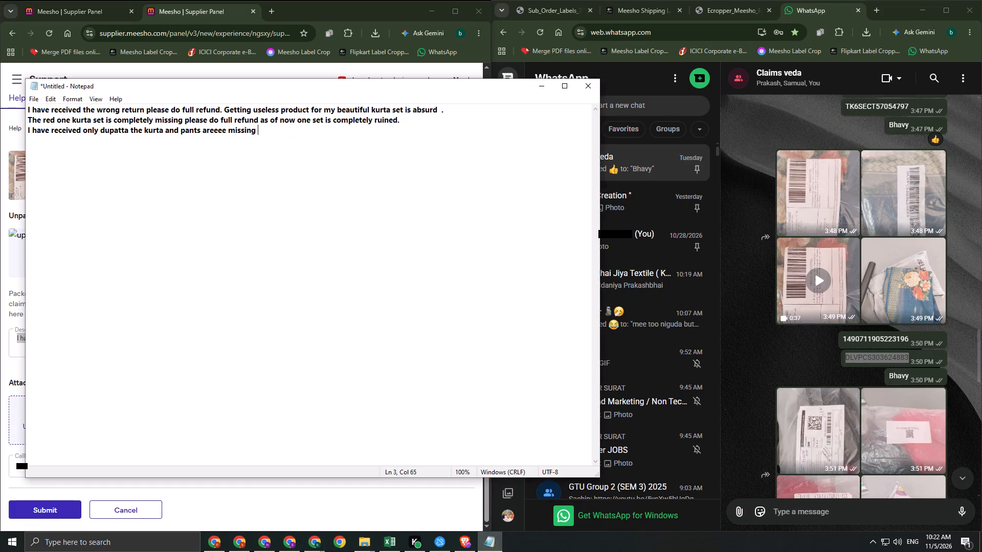
# Return to the Meesho support form in Chrome and submit the missing-item ticket.
pyautogui.click(296, 496)
pyautogui.click(65, 504)
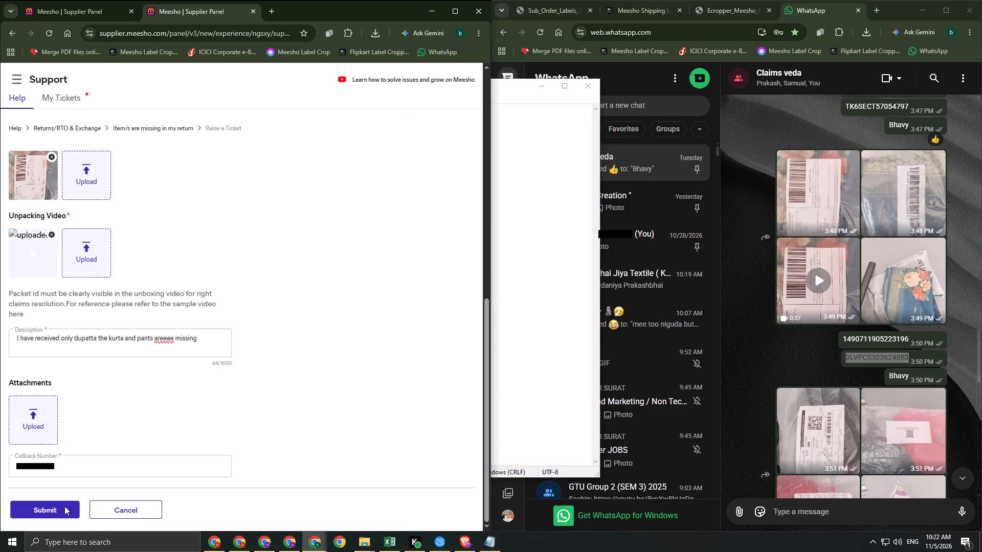
pyautogui.scroll(5, 199, 351)
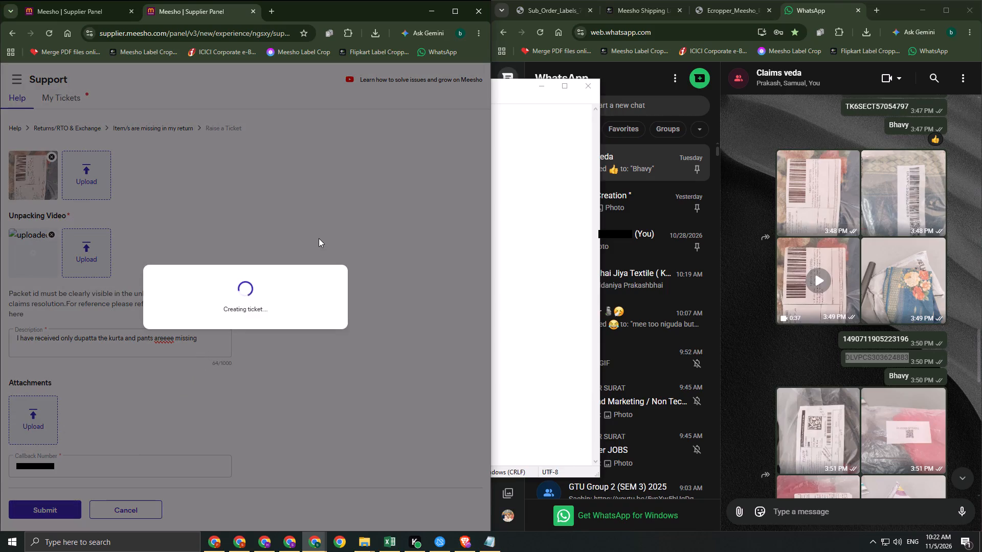
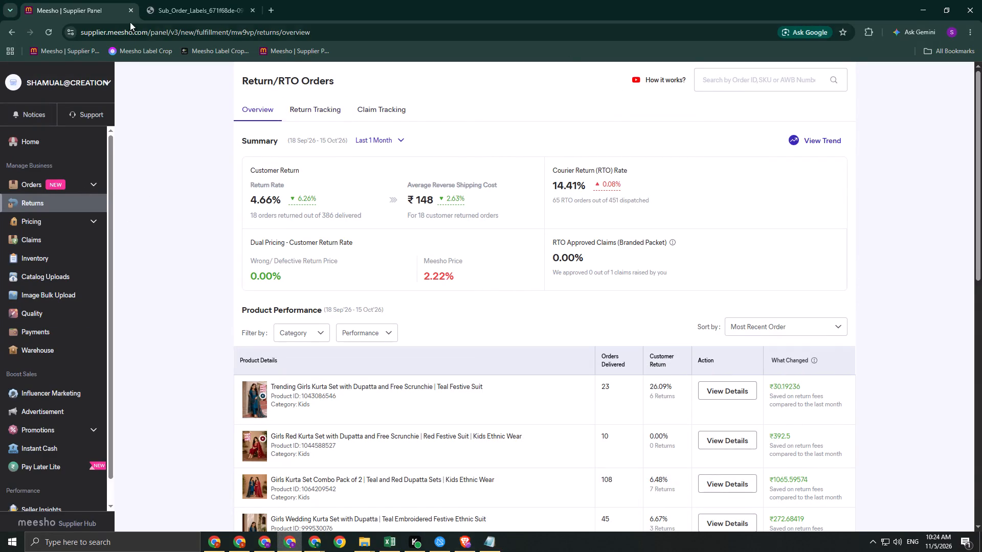
# Arrange the Meesho supplier window side by side with the WhatsApp claims chat, filling the left half of the screen.
pyautogui.moveTo(629, 4); pyautogui.dragTo(0, 240)
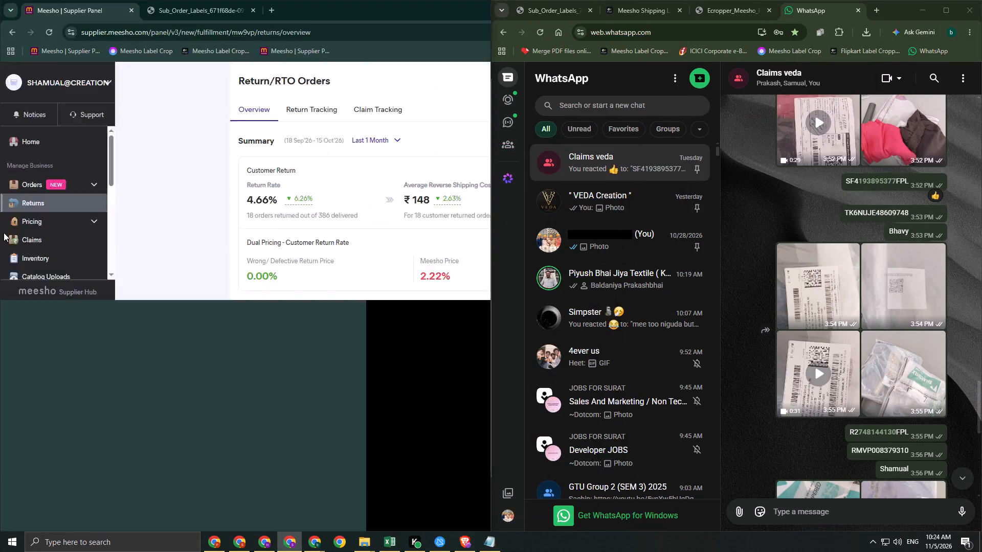
# Duplicate the Meesho Return/RTO Orders tab and open the supplier navigation in the copy.
pyautogui.rightClick(108, 13)
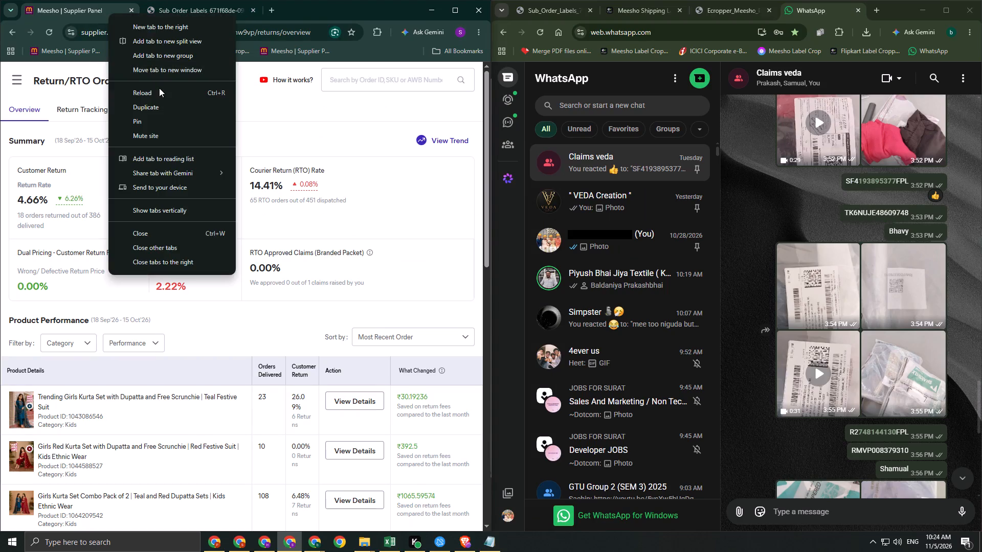
pyautogui.click(167, 108)
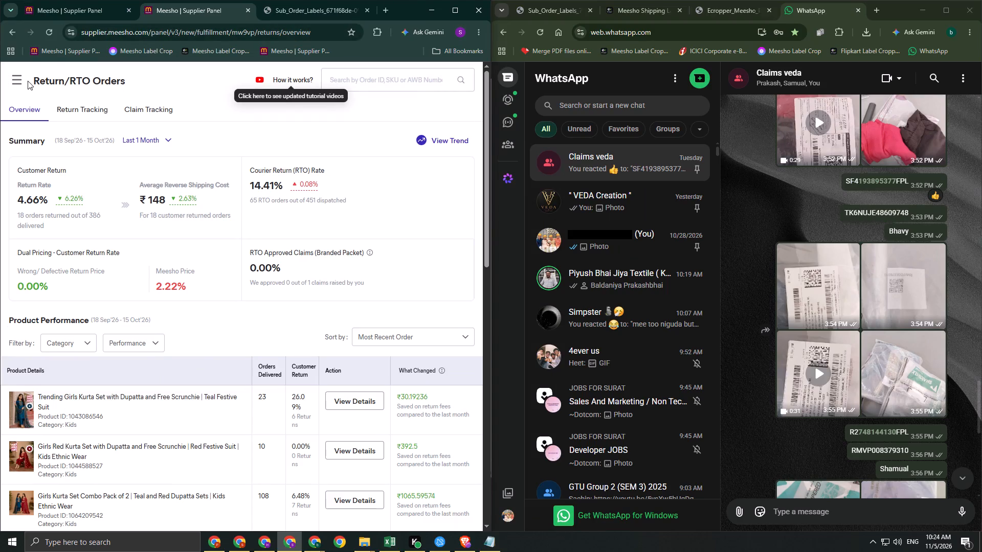
pyautogui.click(25, 75)
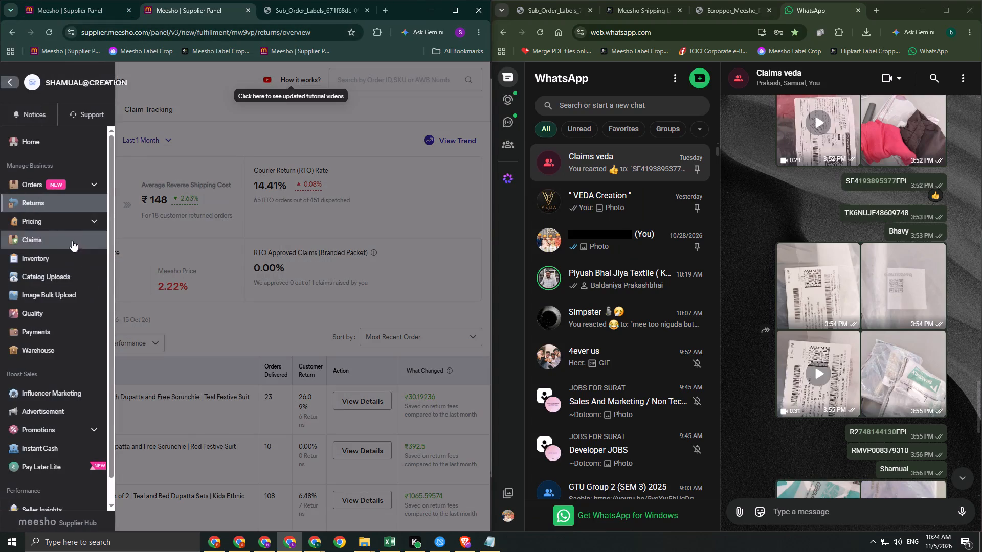
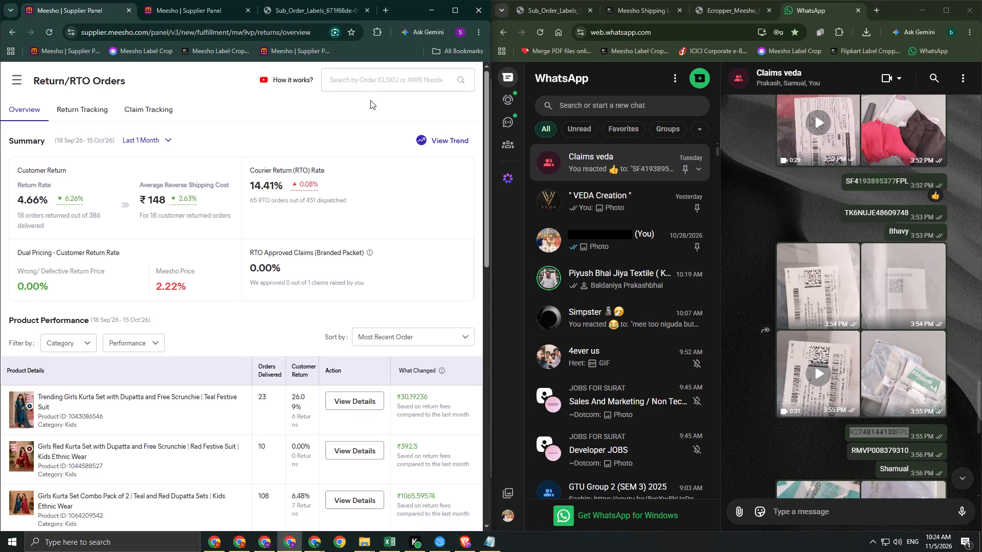
pyautogui.keyDown('ctrl'); pyautogui.click(373, 82); pyautogui.keyUp('ctrl')
pyautogui.hotkey('ctrl', 'v')
pyautogui.hotkey('ctrl', 'Return')
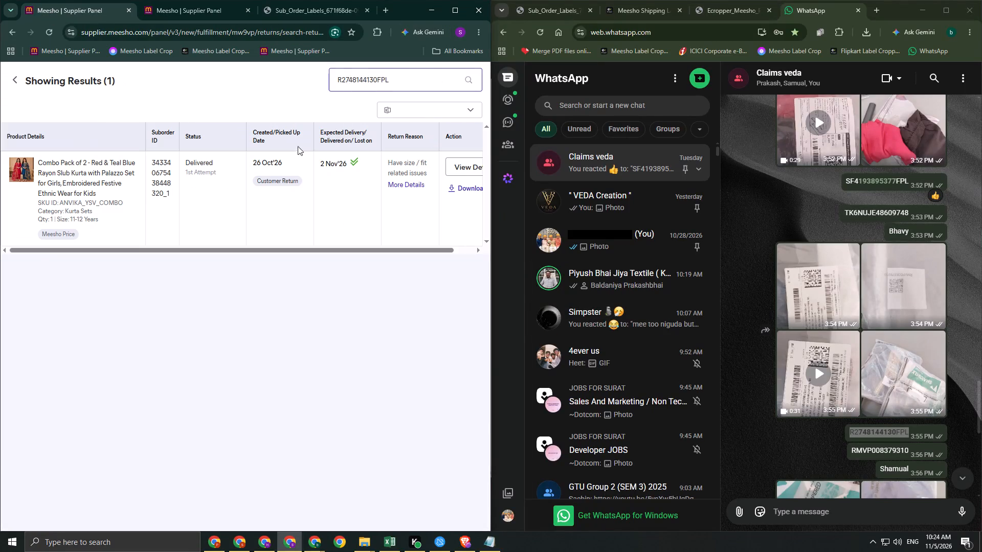
pyautogui.doubleClick(163, 173)
pyautogui.hotkey('ctrl', 'c')
pyautogui.hotkey('ctrl', 'c')
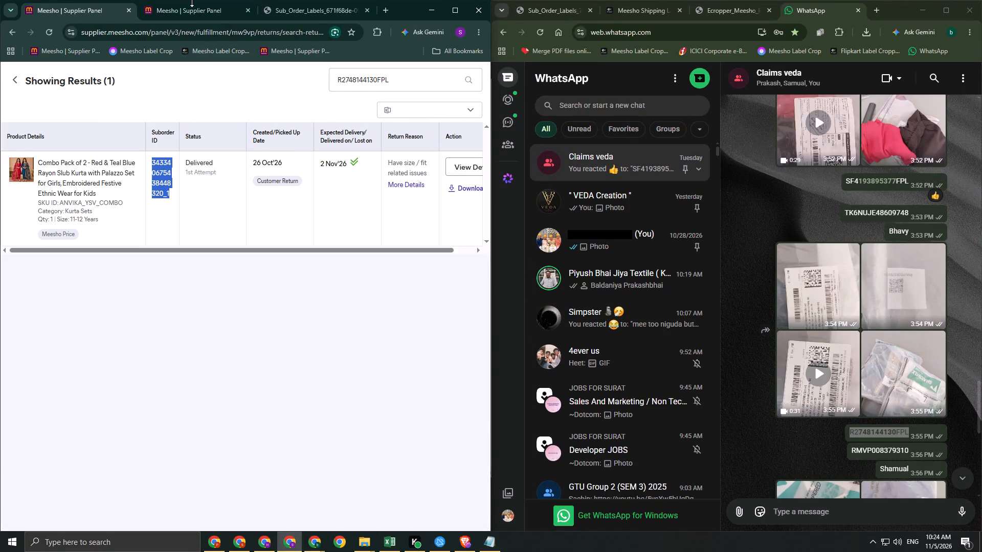
pyautogui.click(192, 2)
pyautogui.click(192, 10)
pyautogui.click(107, 207)
pyautogui.hotkey('ctrl', 'v')
pyautogui.click(281, 237)
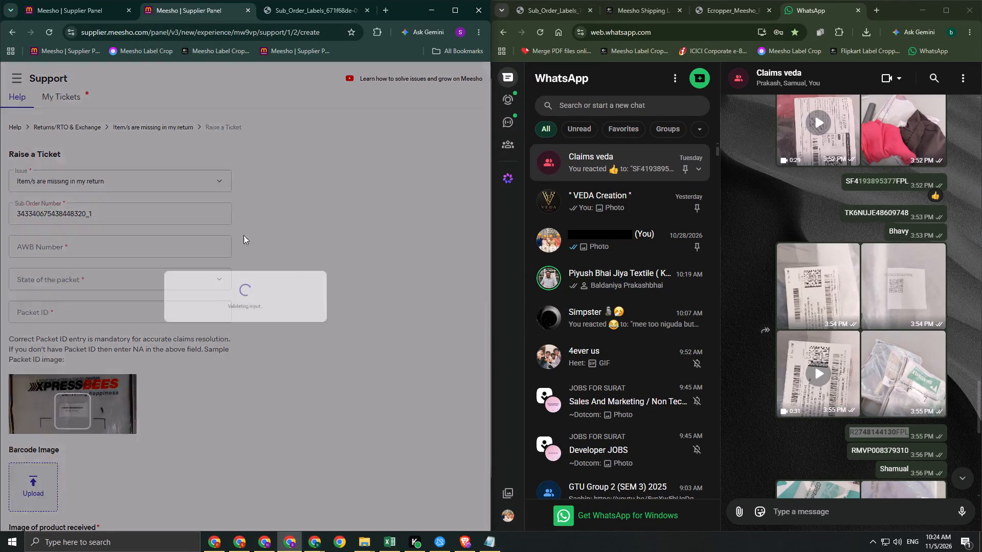
pyautogui.click(93, 12)
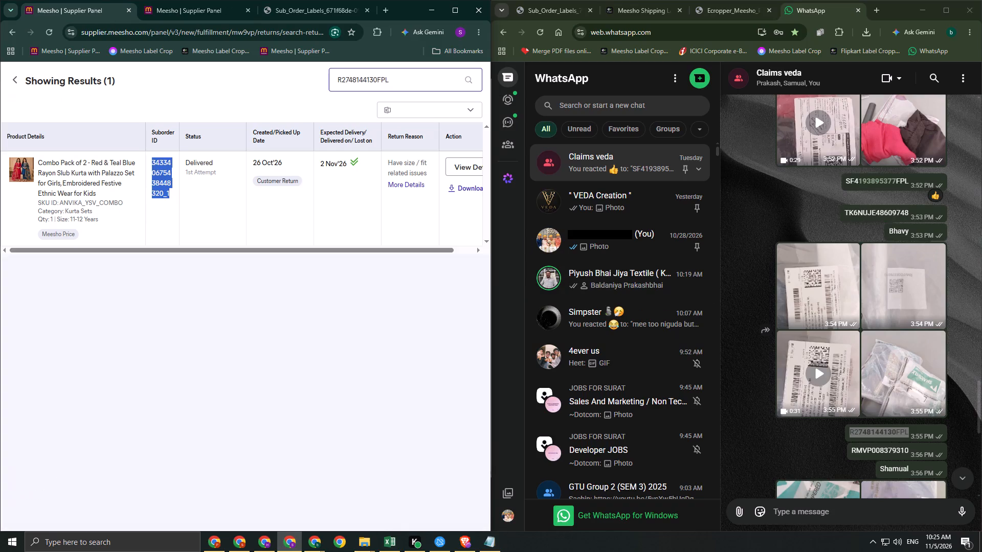
pyautogui.keyDown('ctrl'); pyautogui.doubleClick(355, 77); pyautogui.keyUp('ctrl')
pyautogui.hotkey('ctrl', 'x')
pyautogui.click(198, 9)
pyautogui.click(112, 247)
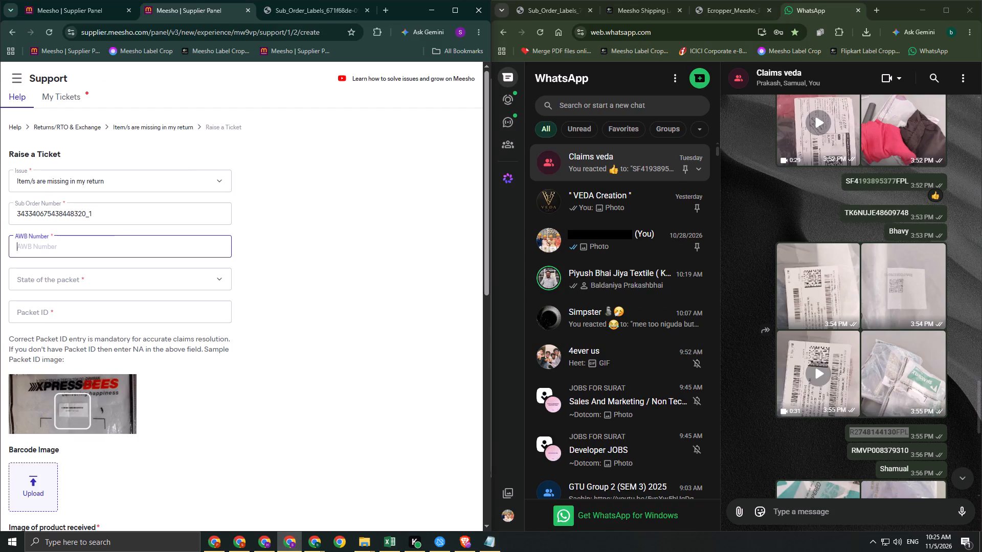
pyautogui.hotkey('ctrl', 'c')
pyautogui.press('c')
pyautogui.hotkey('ctrl', 'v')
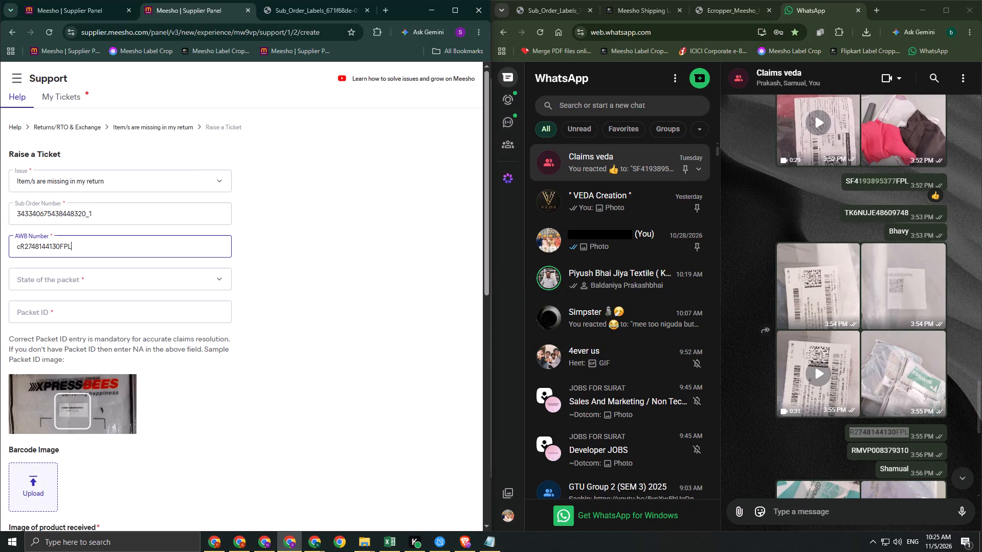
pyautogui.click(15, 247)
pyautogui.click(21, 249)
pyautogui.press('BackSpace')
# Open the choices for the ticket's State of the packet.
pyautogui.click(29, 264)
pyautogui.click(30, 272)
pyautogui.click(83, 278)
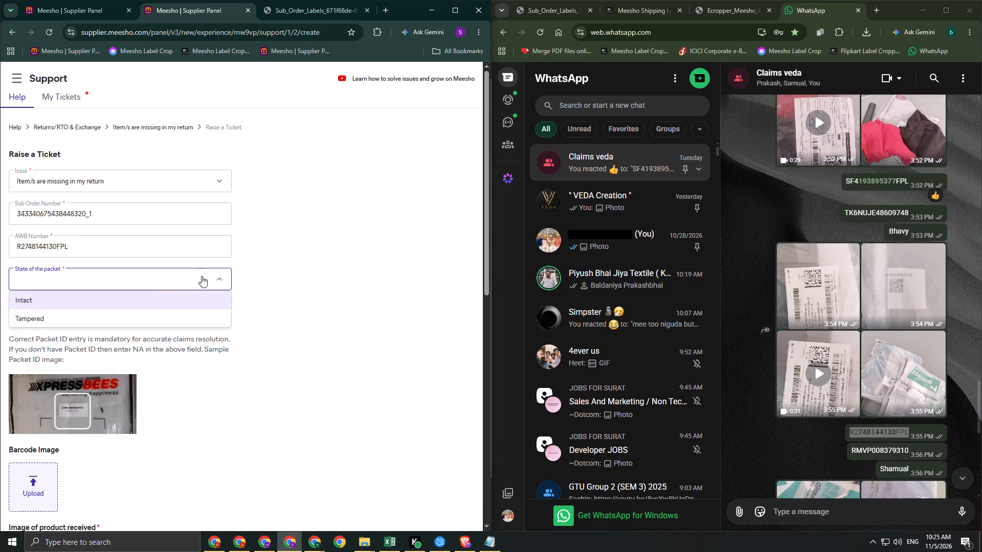
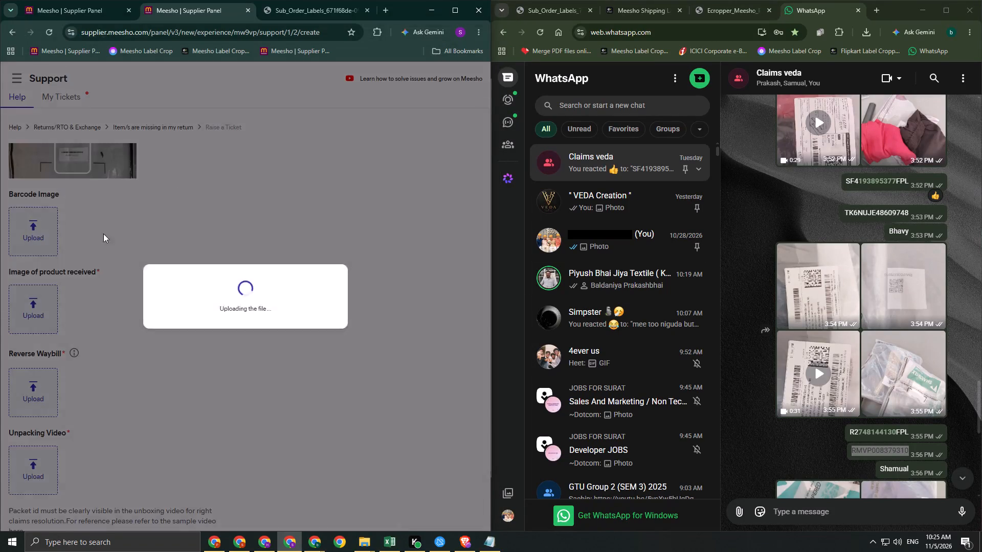
# Upload the 2026-11-03 3.55.49 PM WhatsApp image as the product received and the 3.54.40 PM image as the reverse waybill.
pyautogui.click(40, 320)
pyautogui.click(101, 121)
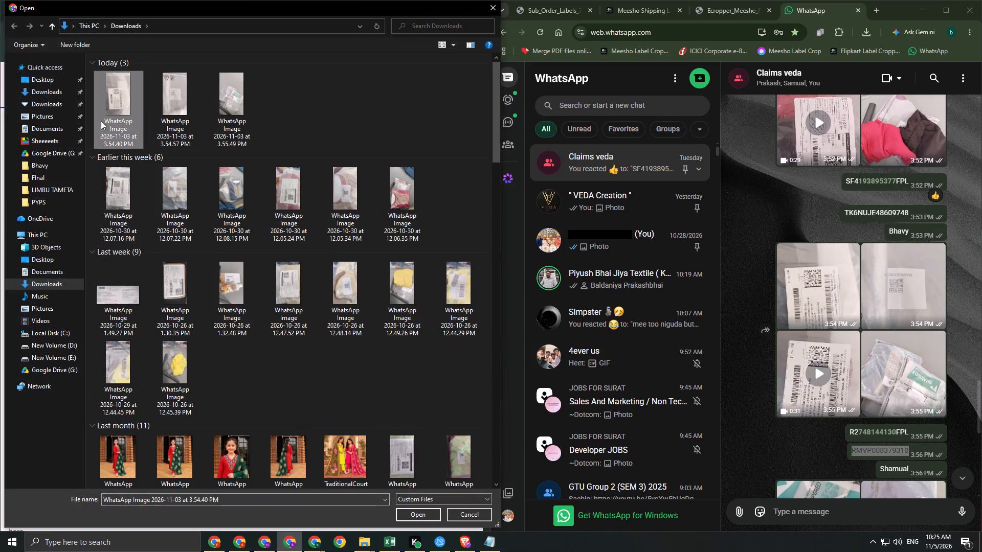
pyautogui.doubleClick(230, 116)
pyautogui.click(38, 385)
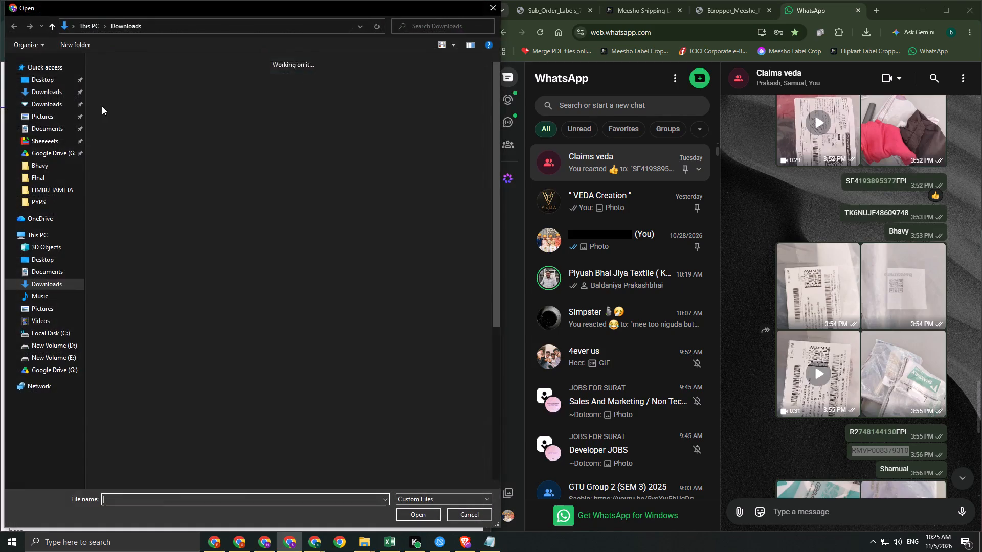
pyautogui.doubleClick(117, 102)
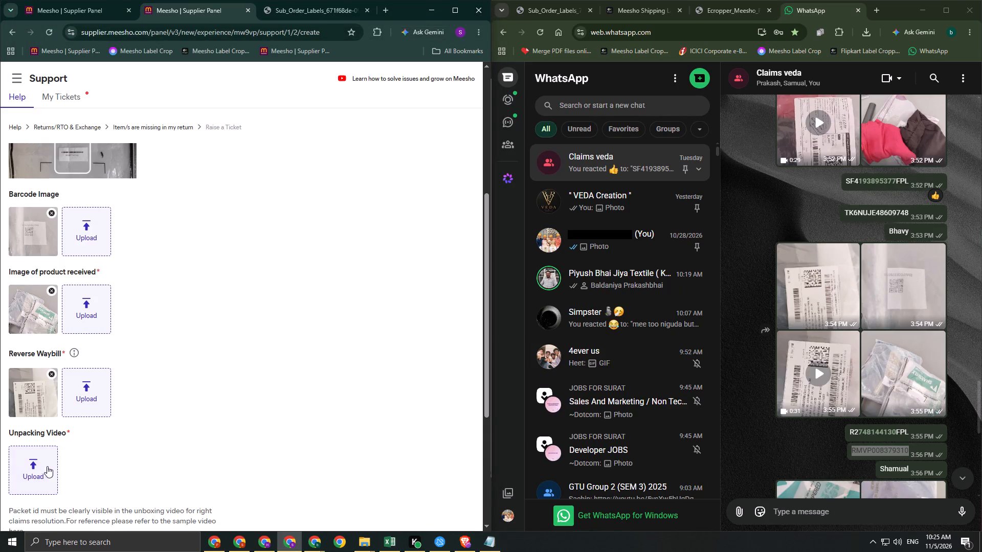
# Upload the return's unboxing video to the ticket's required Unpacking Video field.
pyautogui.click(47, 466)
pyautogui.doubleClick(111, 130)
# Switch to the Notepad draft and select the second line, about the missing red kurta set, for the ticket's description.
pyautogui.scroll(-7, 170, 297)
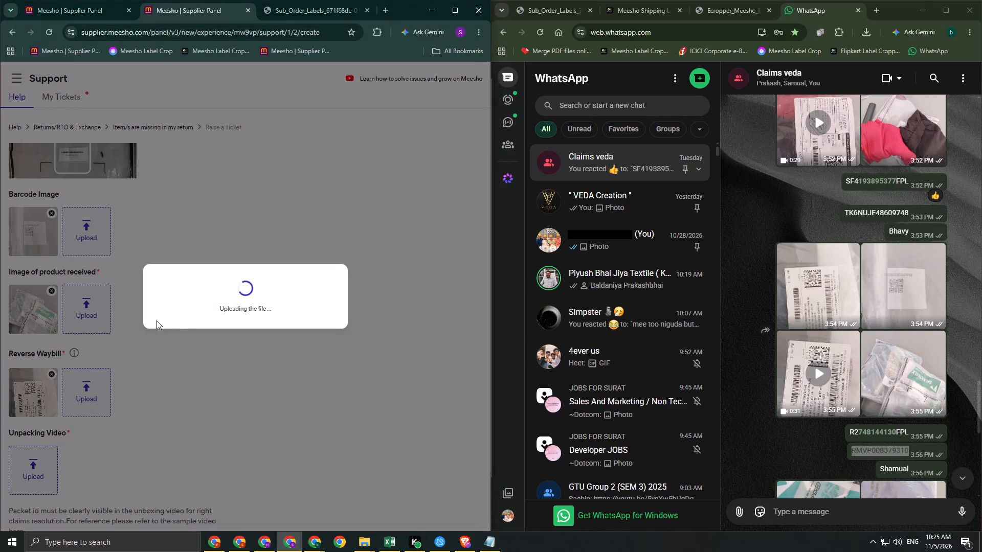
pyautogui.scroll(-8, 157, 320)
pyautogui.click(143, 337)
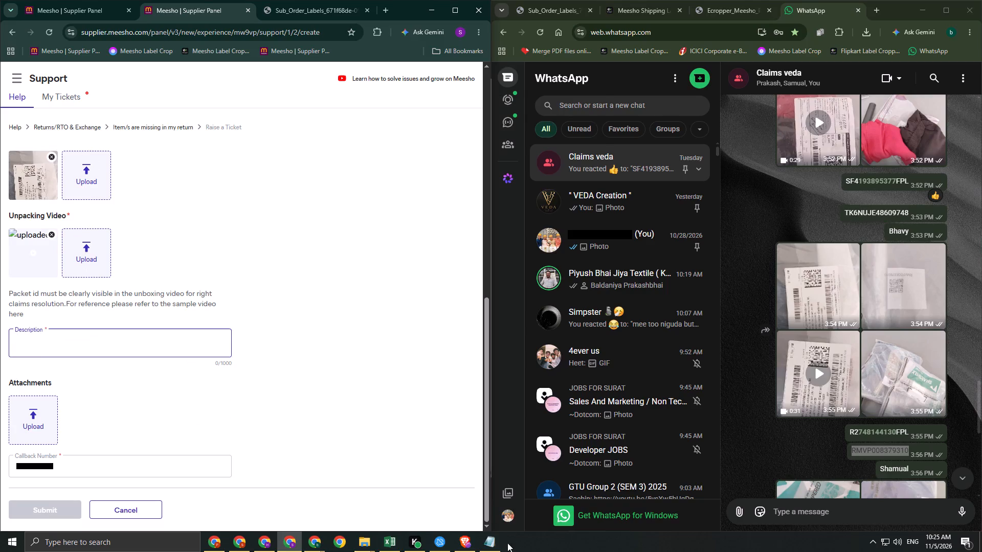
pyautogui.click(488, 543)
pyautogui.tripleClick(168, 116)
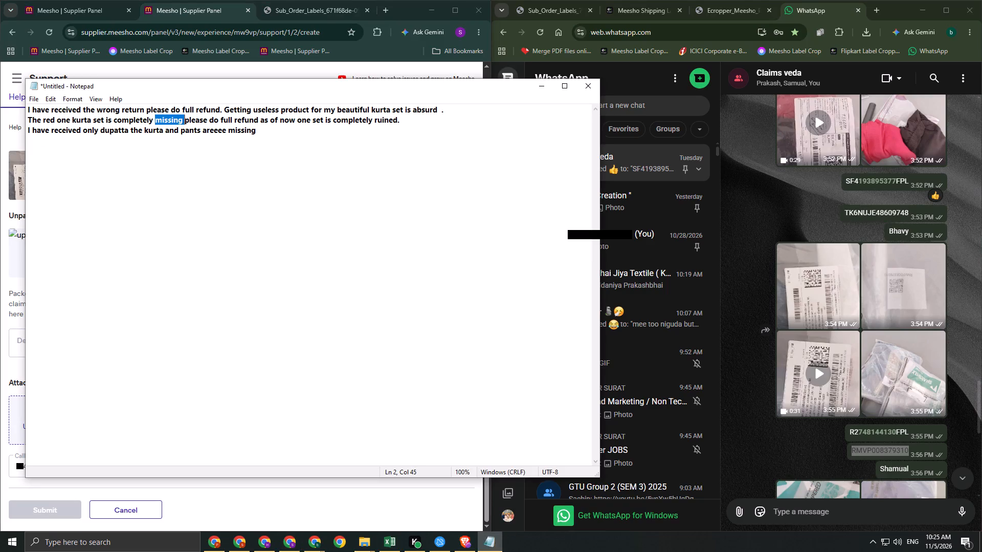
# Copy the Notepad sentence about the red kurta set being completely missing and requesting a full refund, for the ticket description.
pyautogui.moveTo(418, 120); pyautogui.dragTo(0, 118)
pyautogui.hotkey('ctrl', 'c')
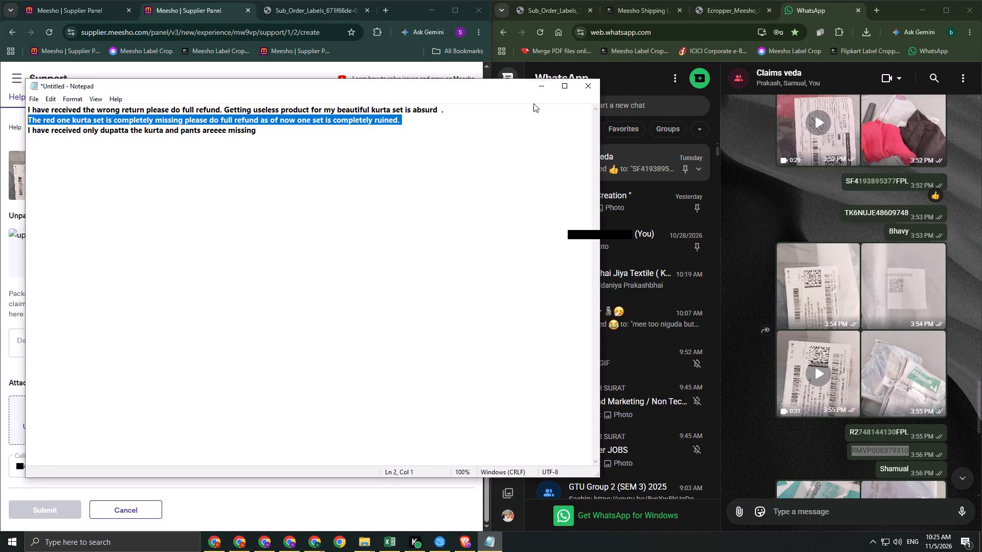
# Fill the missing-item ticket's description with "The red one kurta set is completely missing please do full refund as of now one set is completely ruined.".
pyautogui.click(538, 88)
pyautogui.click(177, 334)
pyautogui.hotkey('ctrl', 'v')
pyautogui.click(303, 277)
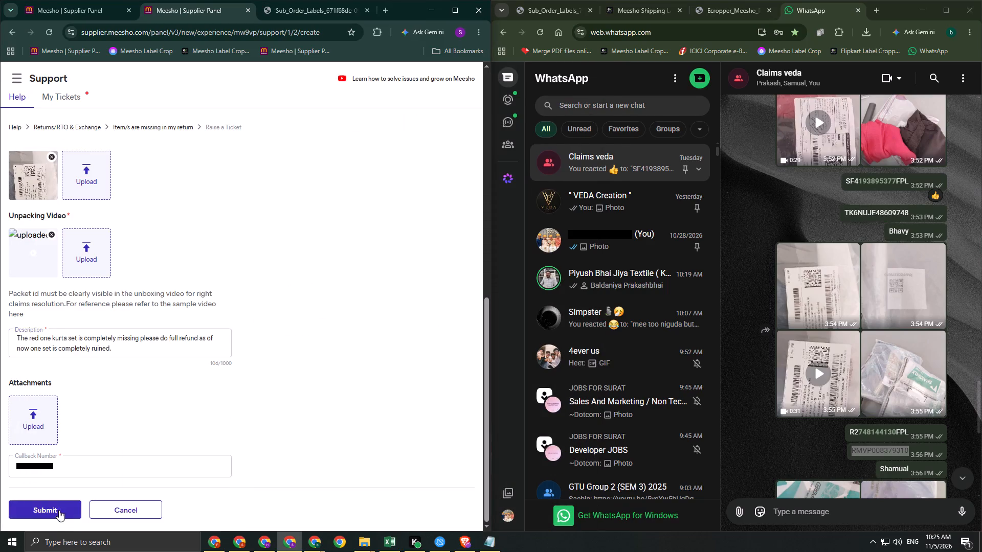
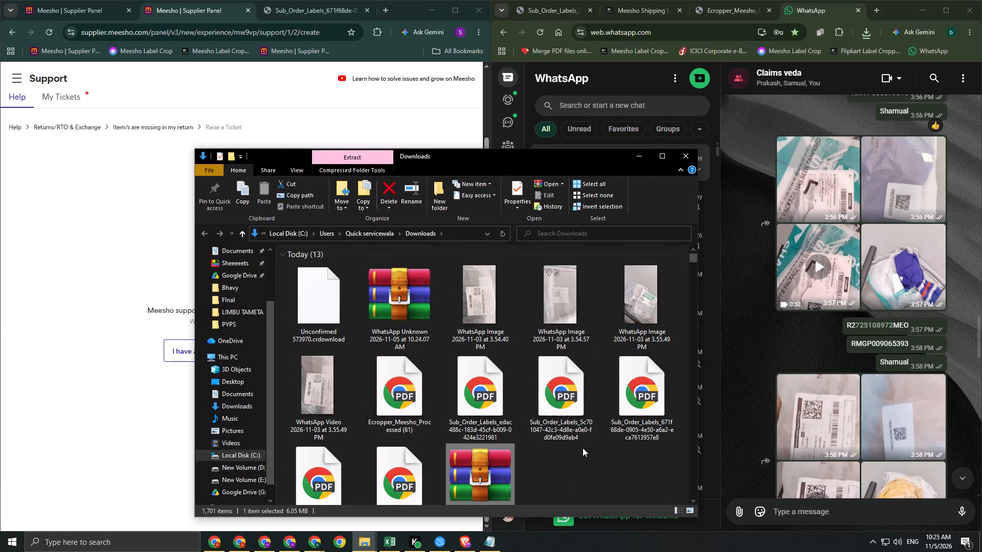
# Refresh Downloads and delete the WhatsApp archive from 10.24.07 AM together with its three extracted images and one video.
pyautogui.rightClick(583, 452)
pyautogui.click(624, 349)
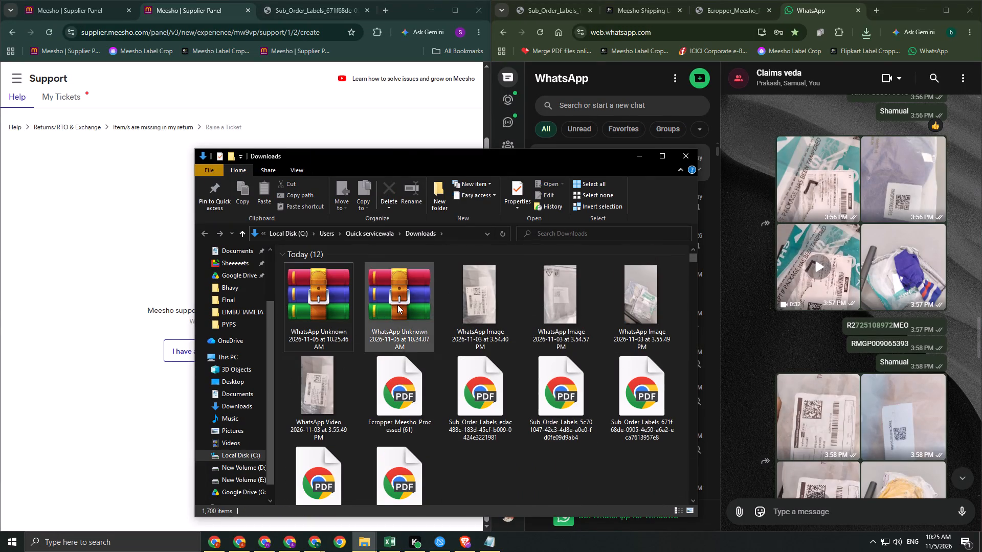
pyautogui.click(397, 305)
pyautogui.keyDown('shift'); pyautogui.click(330, 390); pyautogui.keyUp('shift')
pyautogui.press('Delete')
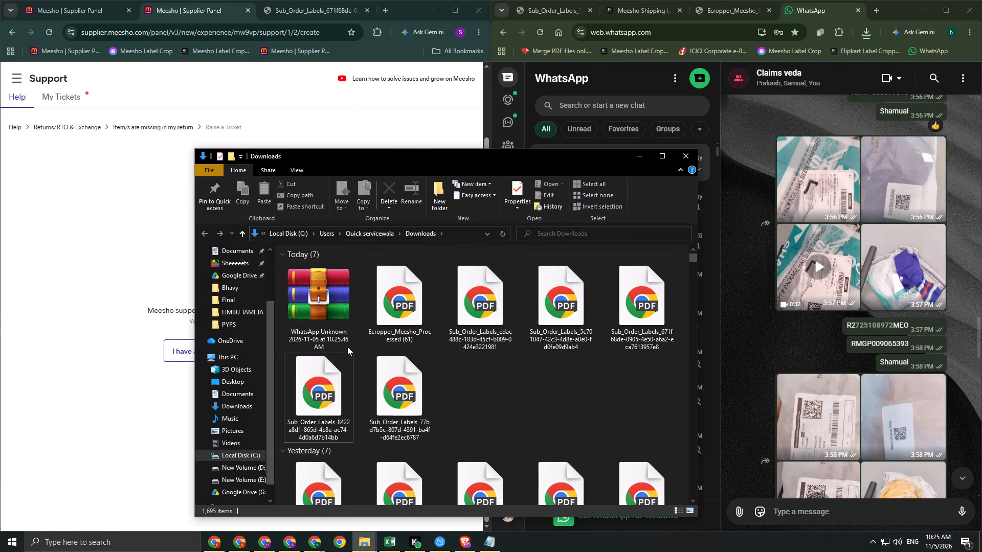
# Extract the "WhatsApp Unknown 2026-11-05 at 10.25.46 AM" archive directly into the Downloads folder.
pyautogui.rightClick(334, 316)
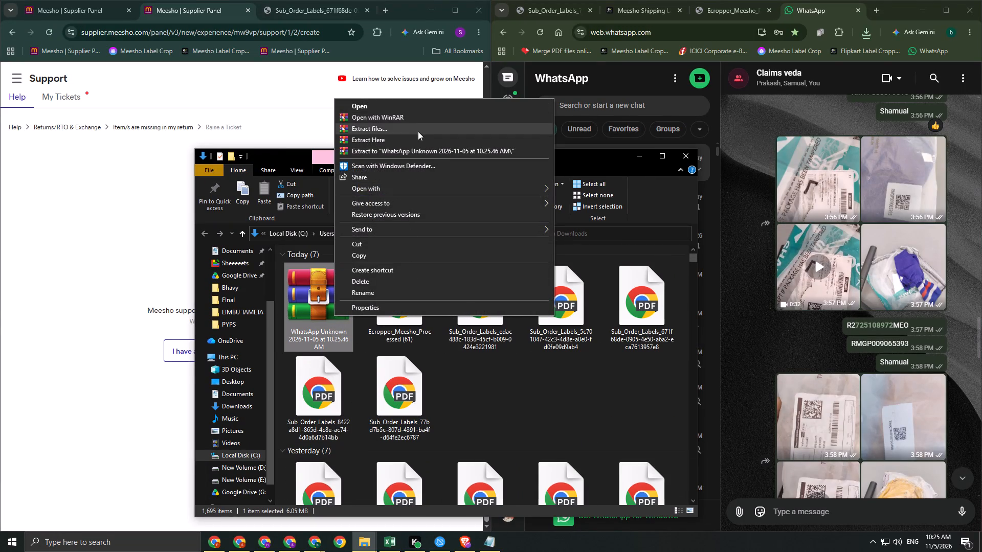
pyautogui.click(419, 139)
pyautogui.rightClick(524, 398)
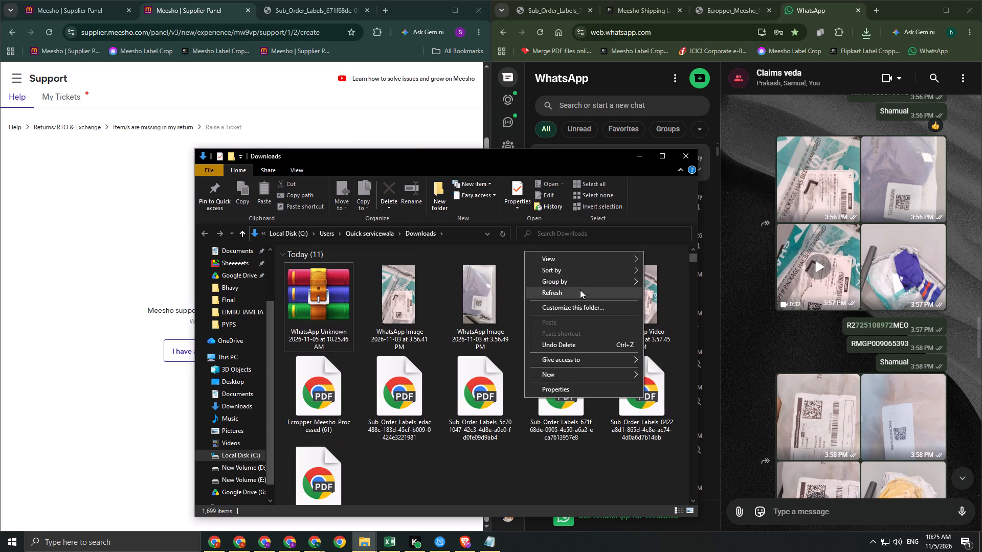
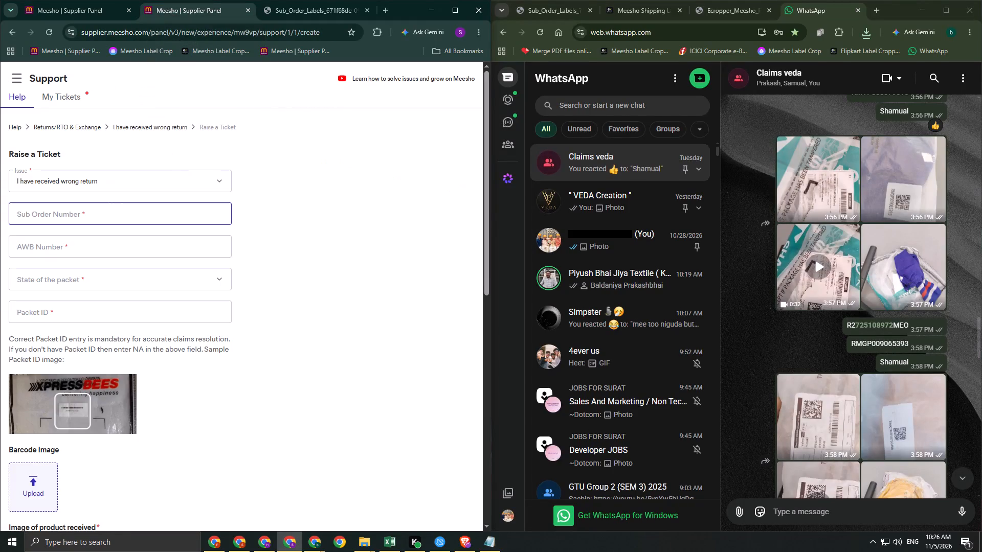
pyautogui.click(139, 222)
pyautogui.hotkey('ctrl', 'v')
pyautogui.click(59, 17)
pyautogui.doubleClick(360, 90)
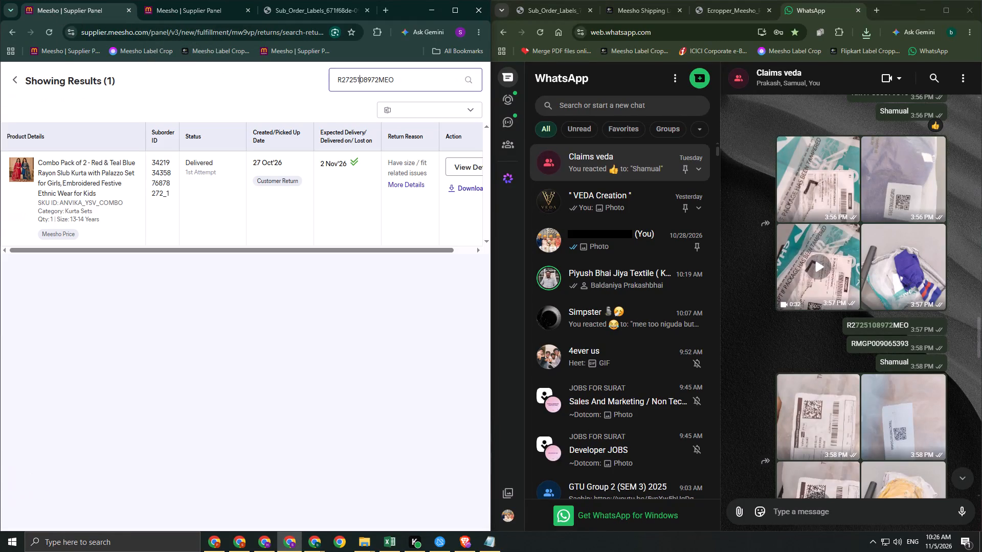
pyautogui.hotkey('ctrl', 'x')
pyautogui.click(178, 11)
pyautogui.click(76, 261)
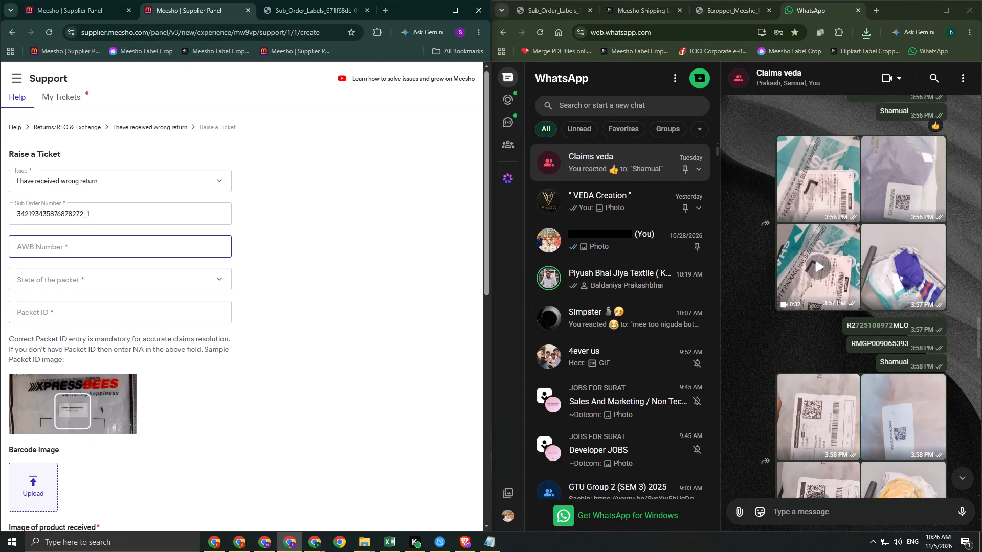
pyautogui.keyDown('ctrl'); pyautogui.click(79, 247); pyautogui.keyUp('ctrl')
pyautogui.hotkey('ctrl', 'c')
pyautogui.hotkey('ctrl', 'v')
# Set the ticket's state of the packet to Intact.
pyautogui.keyDown('ctrl'); pyautogui.click(108, 274); pyautogui.keyUp('ctrl')
pyautogui.click(99, 280)
pyautogui.click(92, 304)
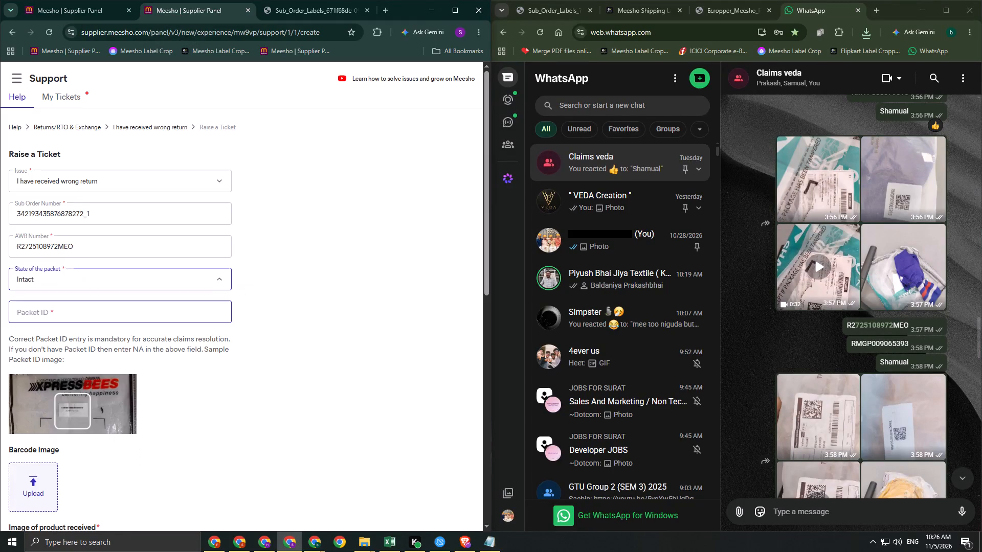
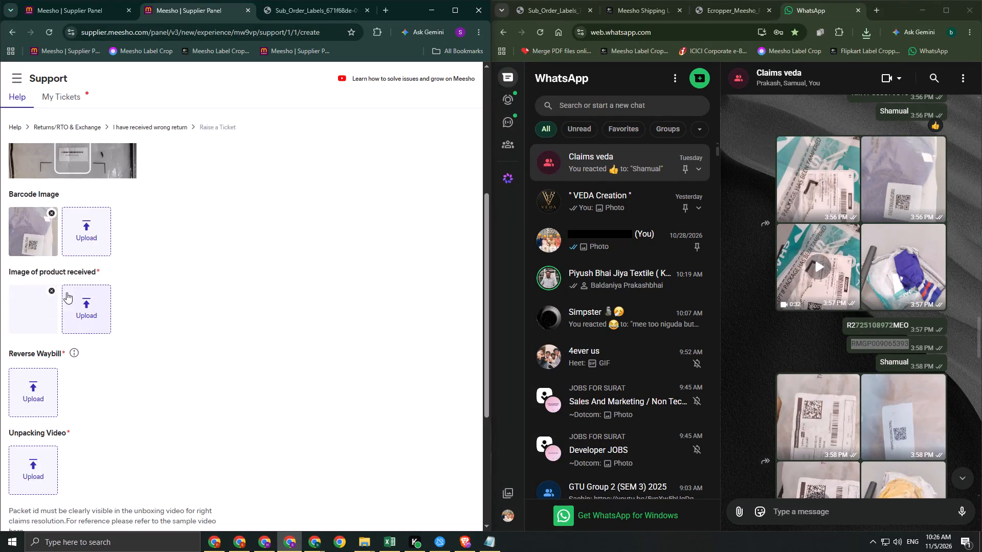
# Replace the image of the product received with WhatsApp Image 2026-11-03 at 3.57.45 PM, showing the blue and white garment.
pyautogui.click(51, 291)
pyautogui.click(44, 305)
pyautogui.doubleClick(223, 73)
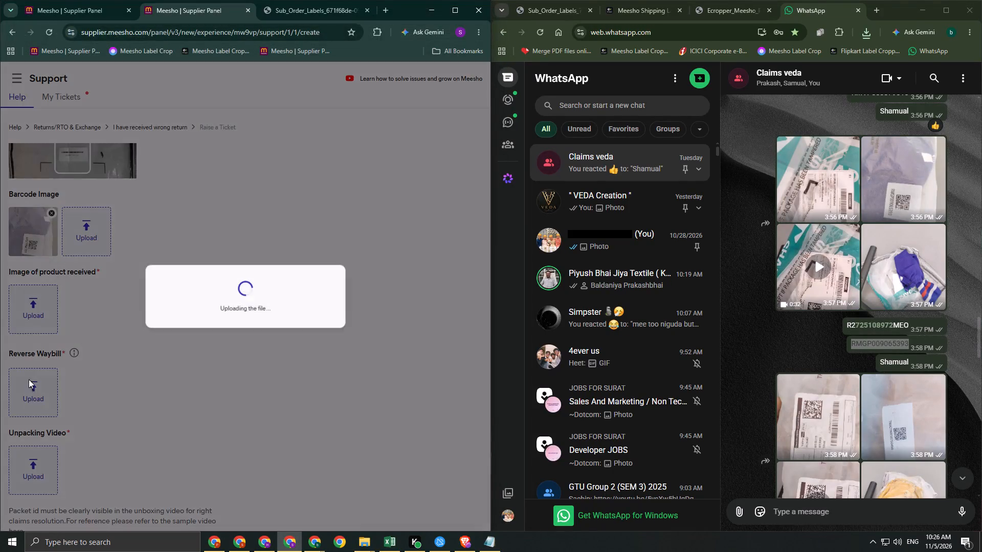
# Upload WhatsApp Image 2026-11-03 at 3.56.41 PM, the package label photo, as the reverse waybill.
pyautogui.click(23, 394)
pyautogui.click(28, 399)
pyautogui.doubleClick(138, 108)
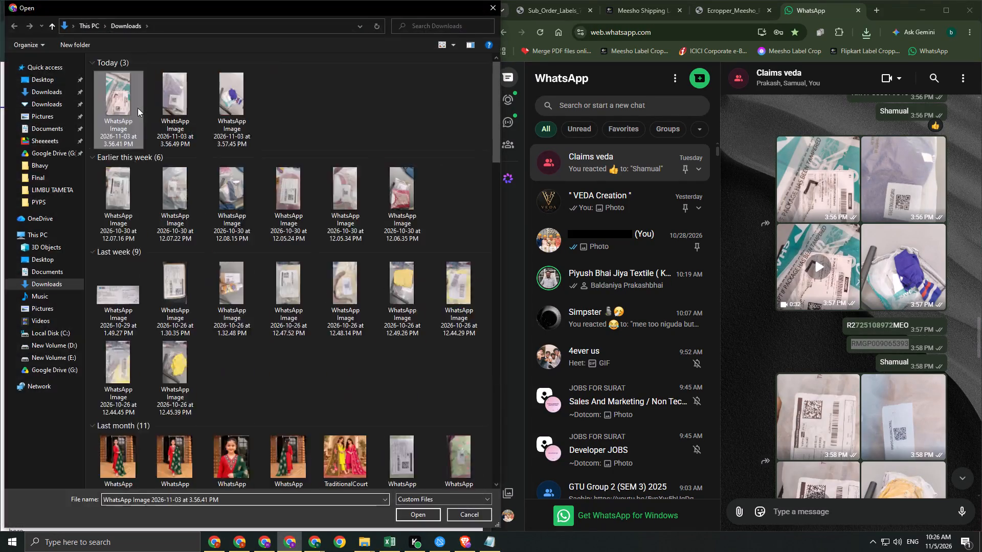
# Upload the downloaded WhatsApp unboxing video as the ticket's unpacking video.
pyautogui.click(33, 459)
pyautogui.doubleClick(113, 106)
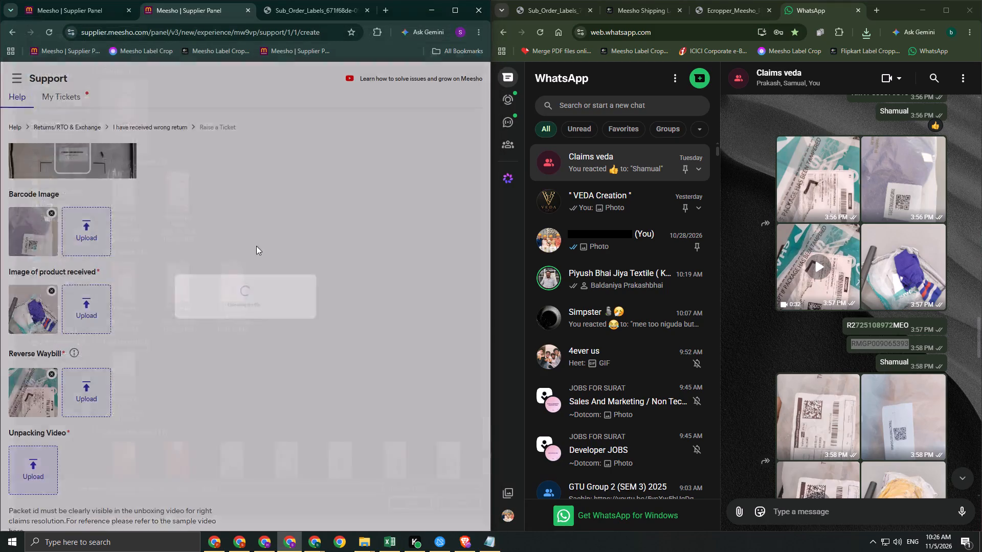
# Copy the Notepad sentence "I have received the wrong return please do full refund..." for the wrong-return ticket's description.
pyautogui.scroll(-6, 232, 284)
pyautogui.scroll(-11, 191, 271)
pyautogui.click(88, 342)
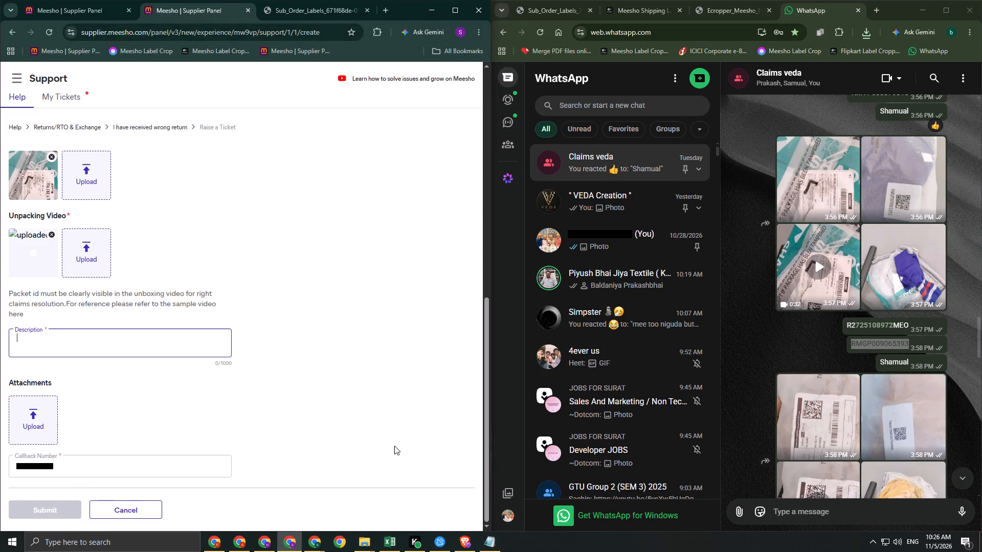
pyautogui.click(488, 551)
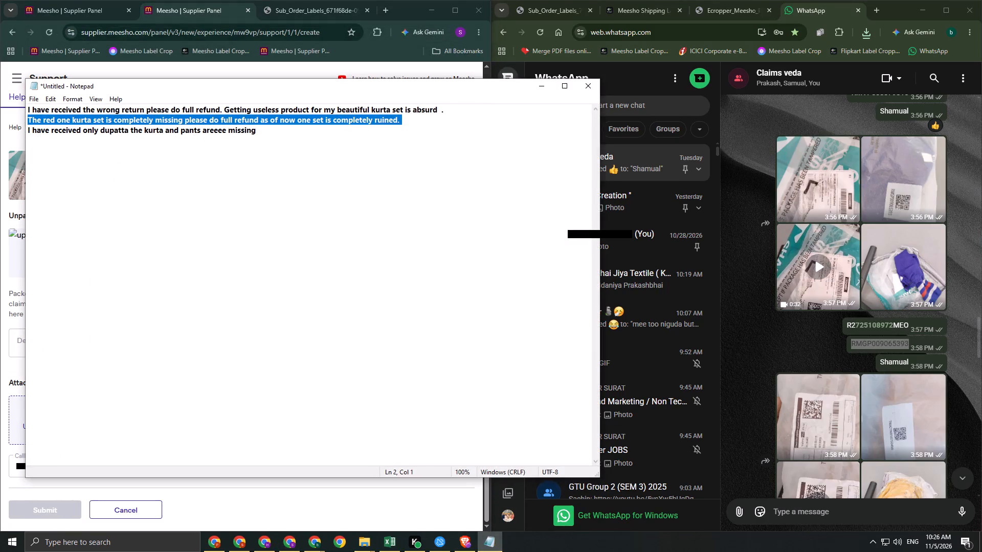
pyautogui.moveTo(451, 113); pyautogui.dragTo(27, 108)
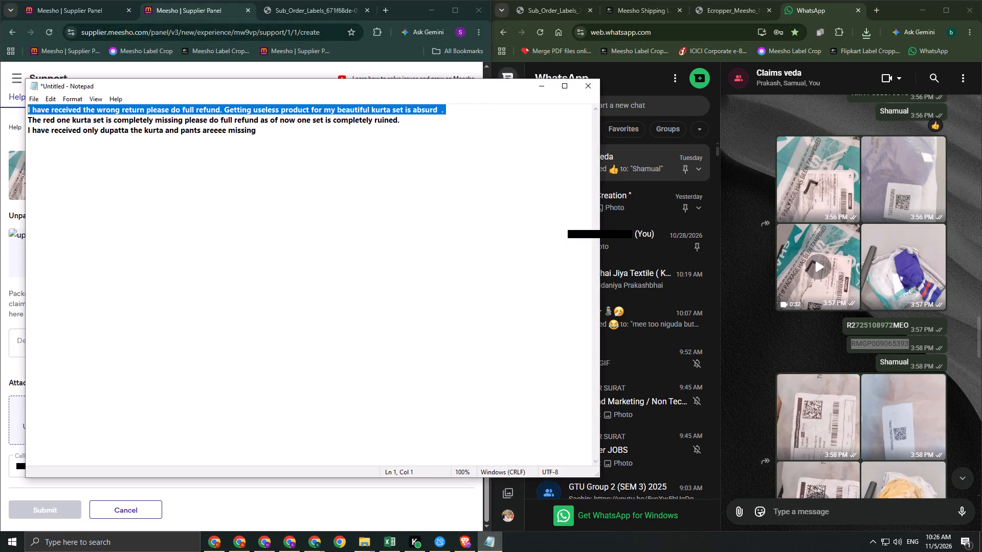
# Fill the wrong-return ticket's description with the copied Notepad sentence "I have received the wrong return please do full refund. Getting useless product for my beautiful kurta set is absurd".
pyautogui.hotkey('ctrl', 'c')
pyautogui.hotkey('ctrl', 'c')
pyautogui.hotkey('ctrl', 'c')
pyautogui.click(534, 86)
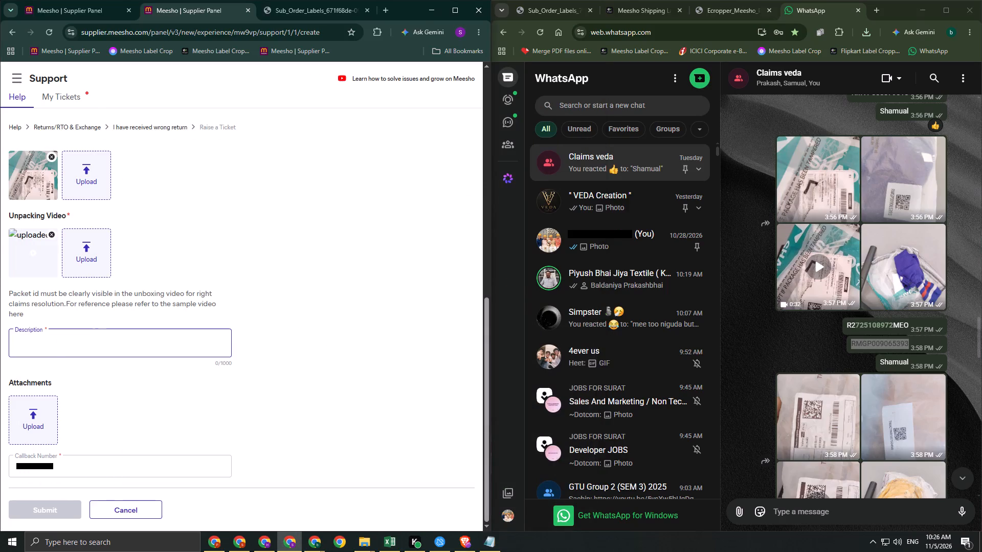
pyautogui.hotkey('ctrl', 'v')
pyautogui.keyDown('ctrl'); pyautogui.click(259, 308); pyautogui.keyUp('ctrl')
# Submit the wrong-return support ticket with its attached image, unpacking video and description.
pyautogui.scroll(-4, 144, 396)
pyautogui.click(58, 490)
pyautogui.click(64, 505)
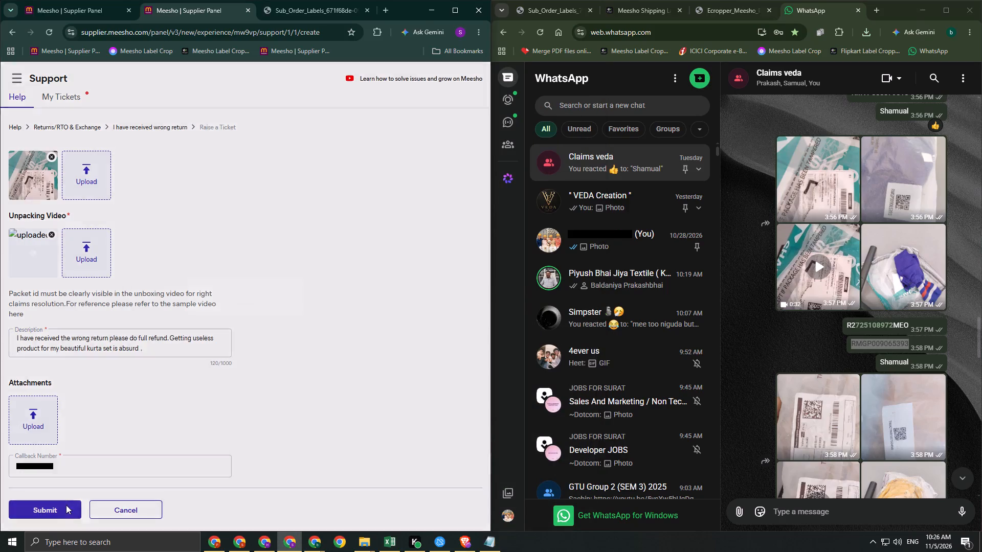
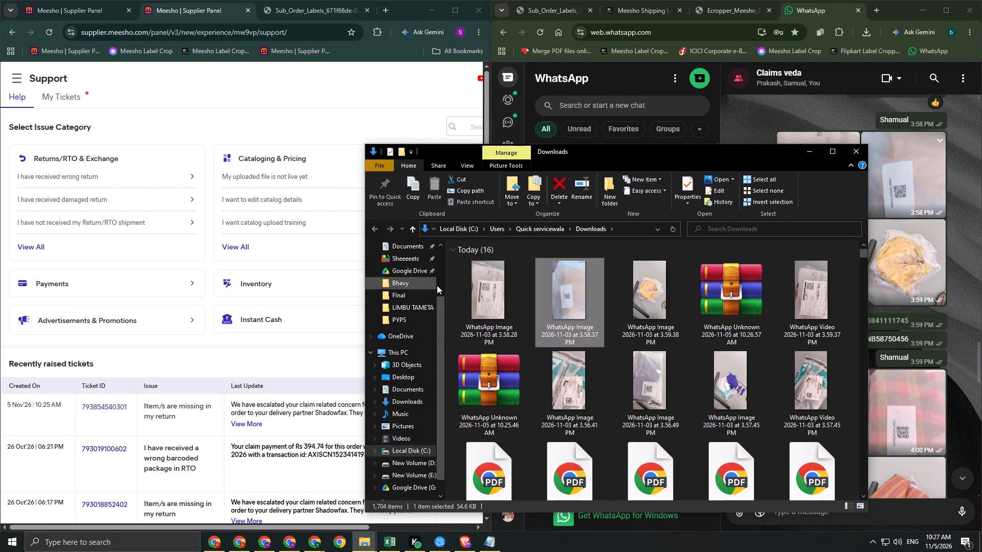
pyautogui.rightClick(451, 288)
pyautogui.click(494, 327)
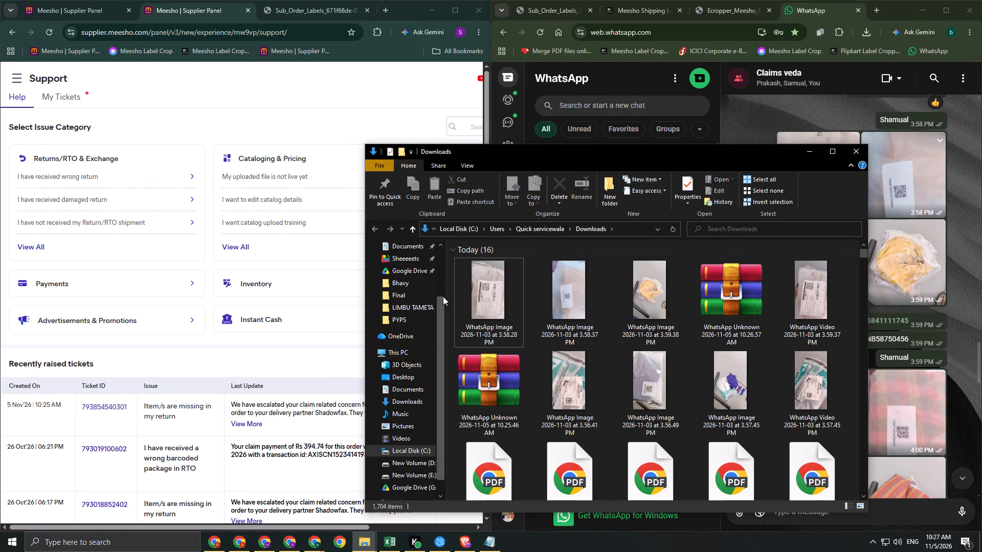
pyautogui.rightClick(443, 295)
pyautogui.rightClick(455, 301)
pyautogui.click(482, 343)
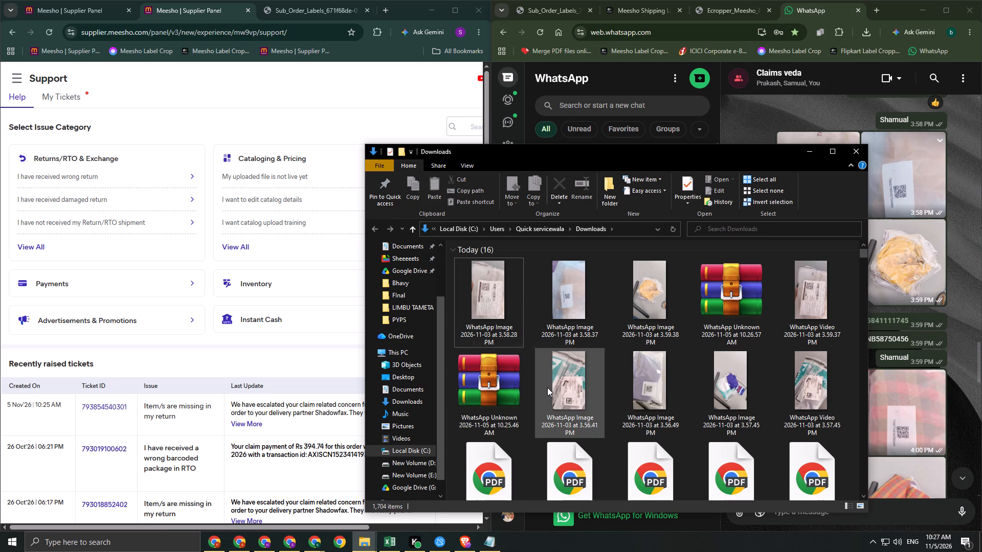
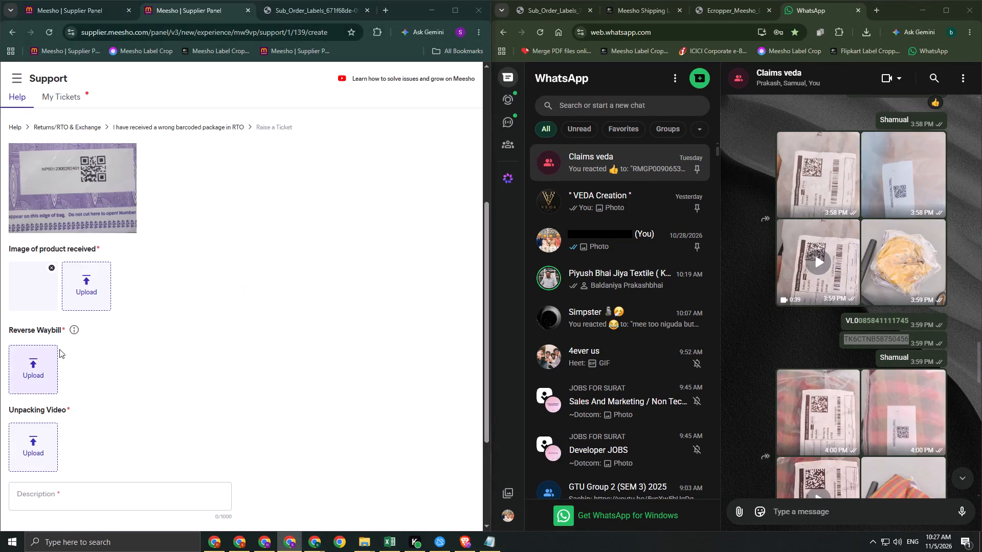
# Attach the shipping-label photo as the Reverse Waybill and add the parcel's video as the Unpacking Video.
pyautogui.doubleClick(137, 118)
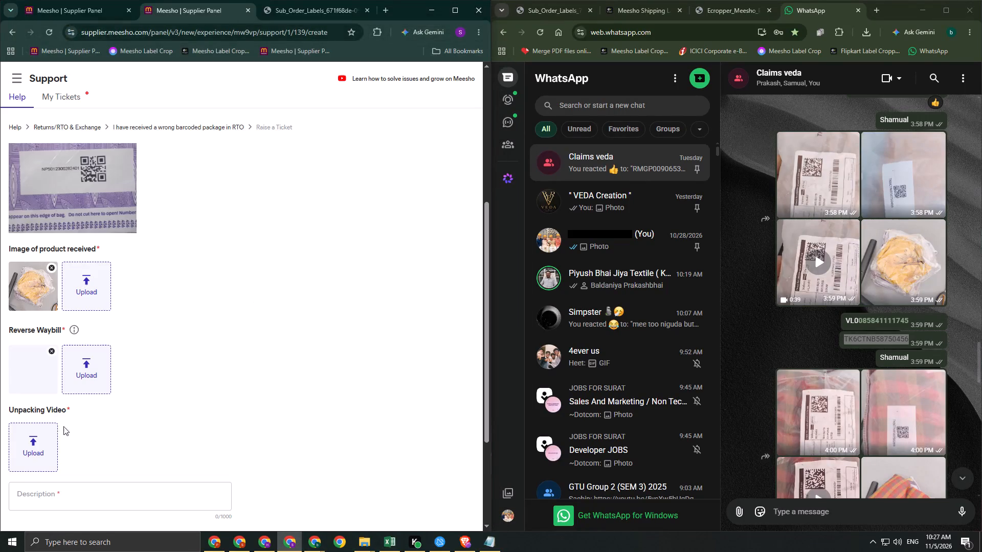
pyautogui.click(55, 434)
pyautogui.doubleClick(135, 78)
# Start filling in the Description of the wrong-return ticket.
pyautogui.scroll(-3, 320, 234)
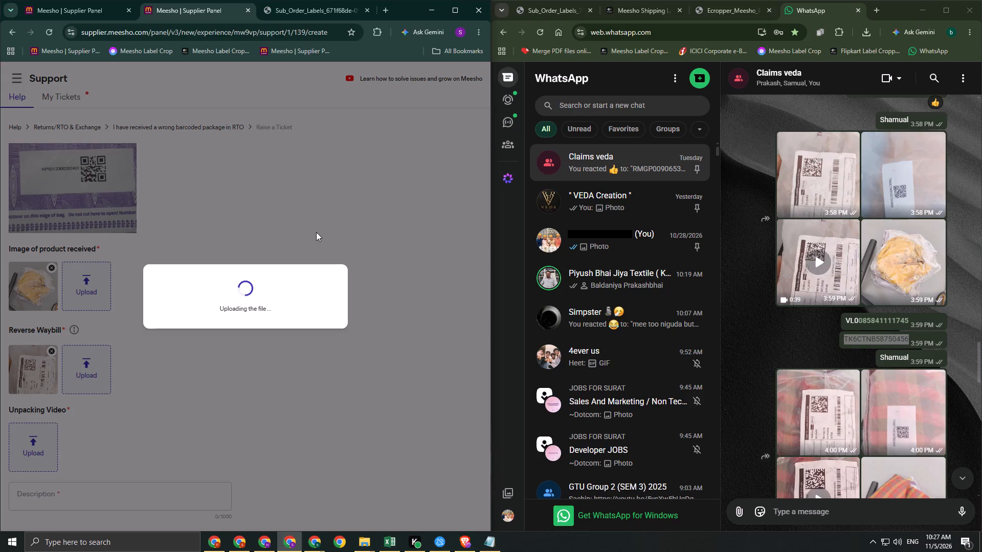
pyautogui.scroll(-8, 316, 232)
pyautogui.scroll(-2, 382, 410)
pyautogui.click(191, 330)
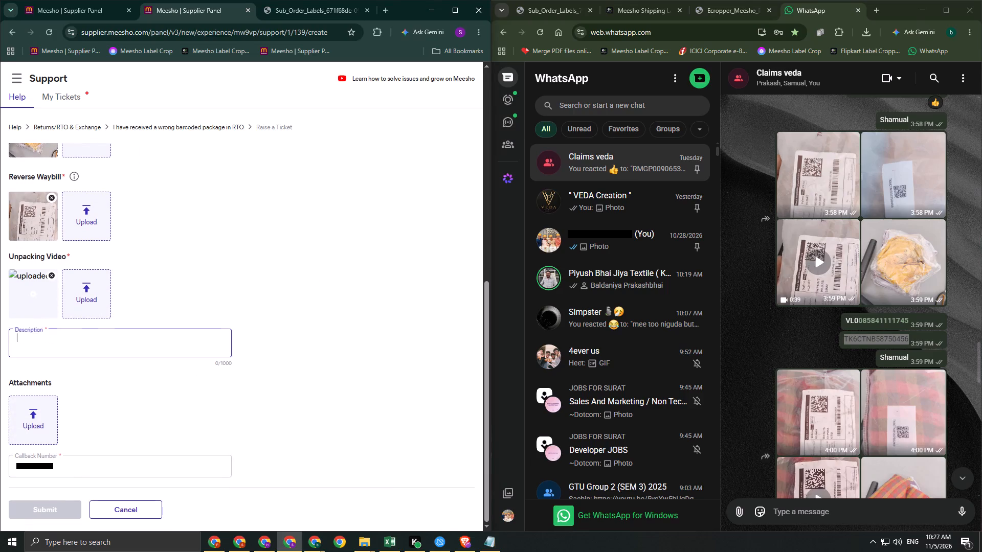
# Copy the Notepad sentence "I have received the wrong return please do full refund..." and return to the wrong-return ticket's Description to insert it.
pyautogui.click(489, 542)
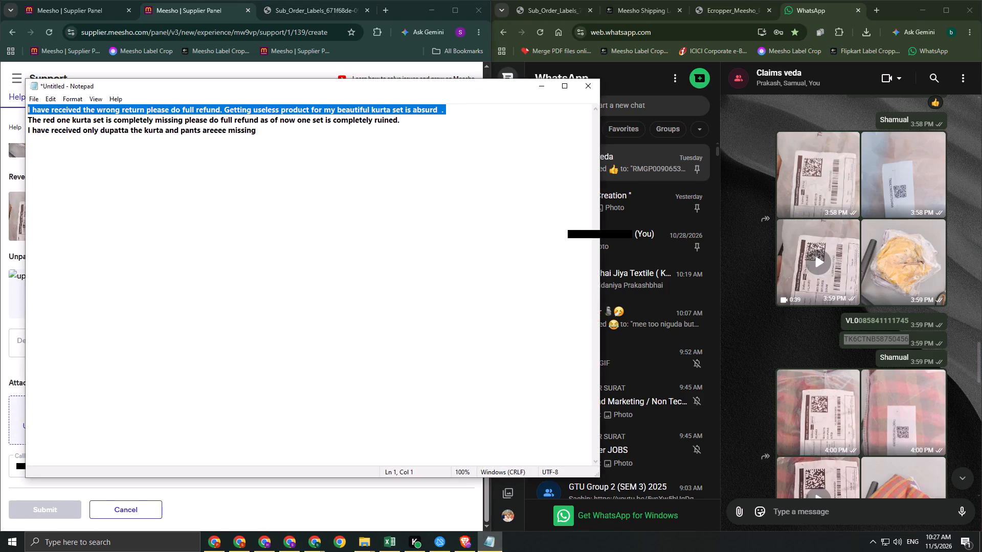
pyautogui.hotkey('ctrl', 'c')
pyautogui.hotkey('ctrl', 'c')
pyautogui.click(335, 516)
pyautogui.click(166, 345)
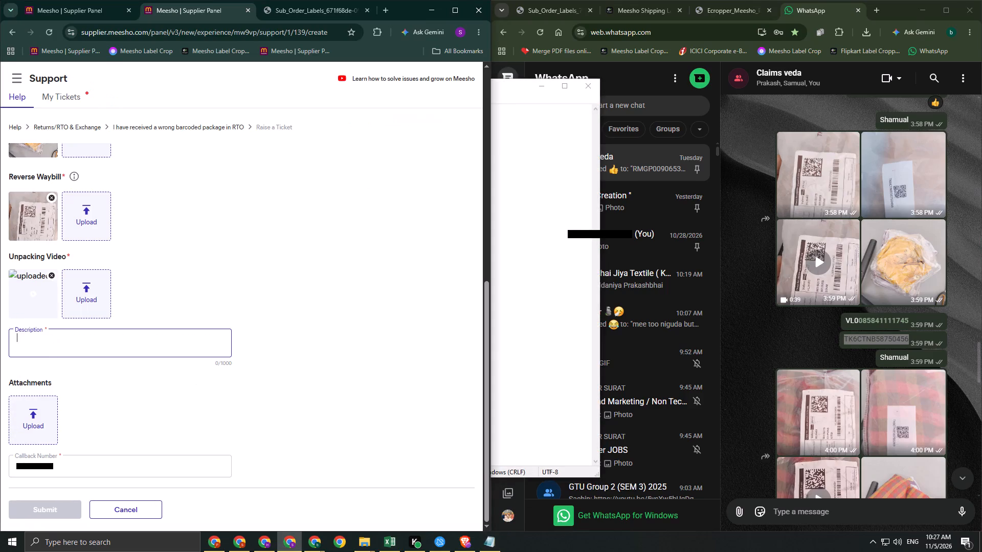
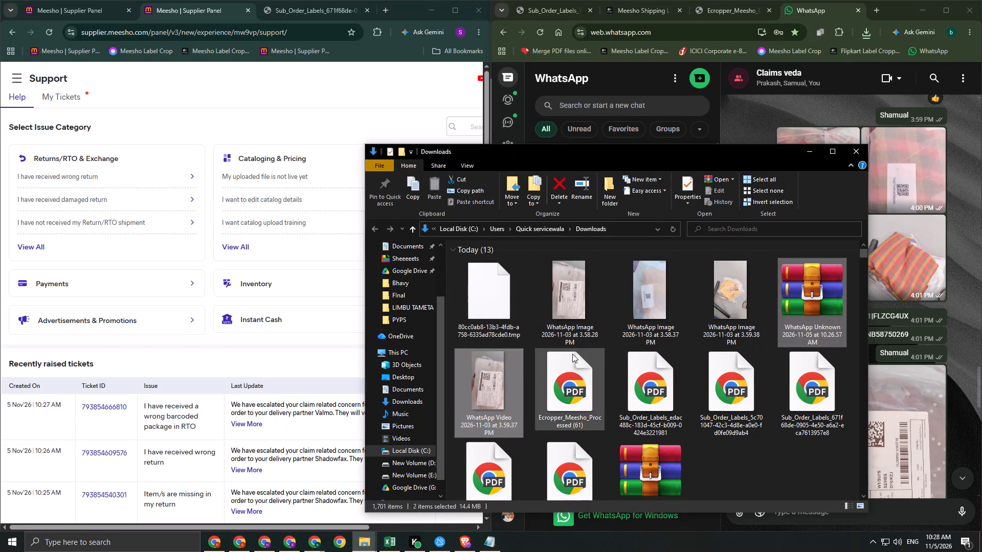
# Delete the used WhatsApp evidence from Downloads: the three images, the 3.59.37 PM video and the 10.26.57 AM archive.
pyautogui.click(567, 301)
pyautogui.keyDown('shift'); pyautogui.click(484, 409); pyautogui.keyUp('shift')
pyautogui.press('Delete')
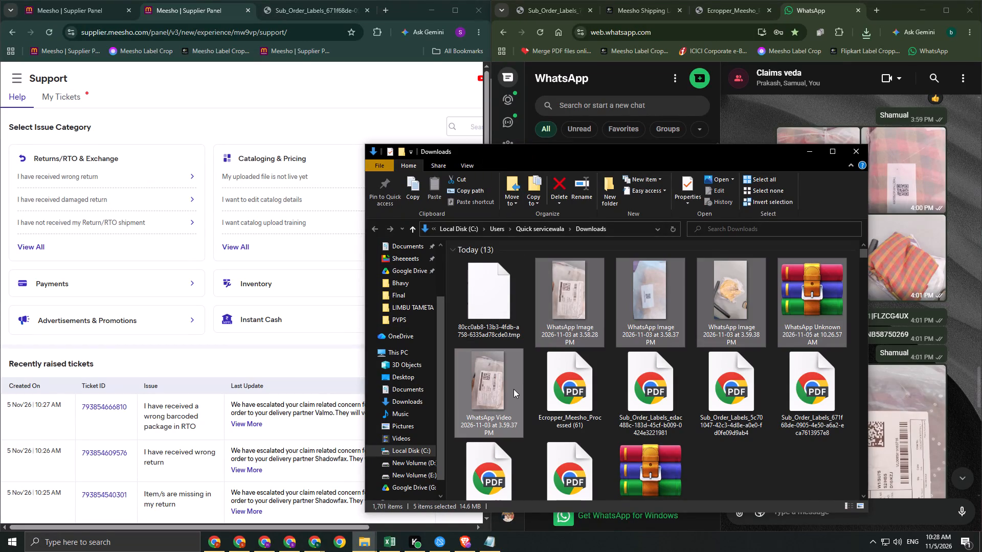
# Extract the "WhatsApp Unknown 2026-11-05 at 10.27.55 AM" archive directly into the Downloads folder.
pyautogui.rightClick(510, 313)
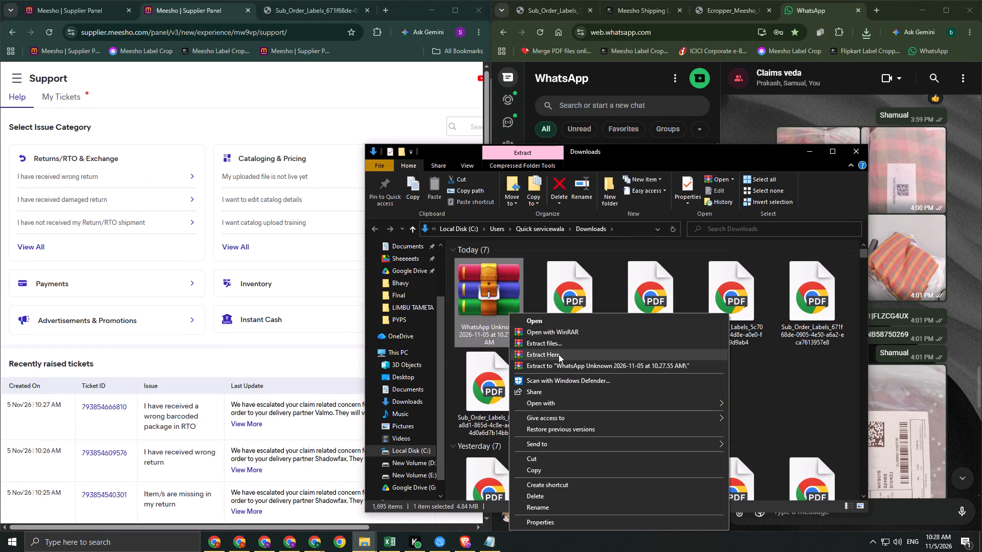
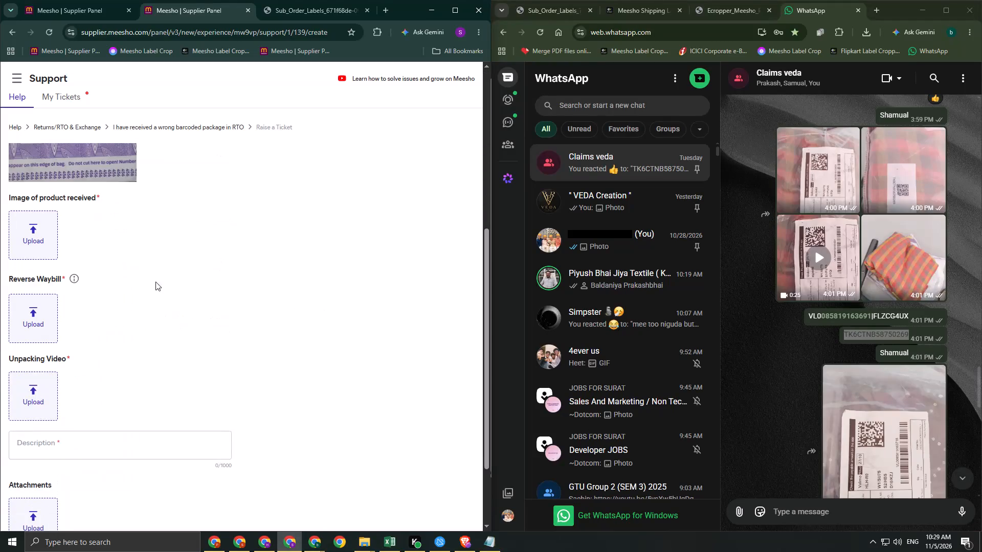
# Attach the orange checked garment photo "WhatsApp Image 2026-11-03 at 4.01.05 PM" as the Image of product received.
pyautogui.click(0, 255)
pyautogui.click(18, 244)
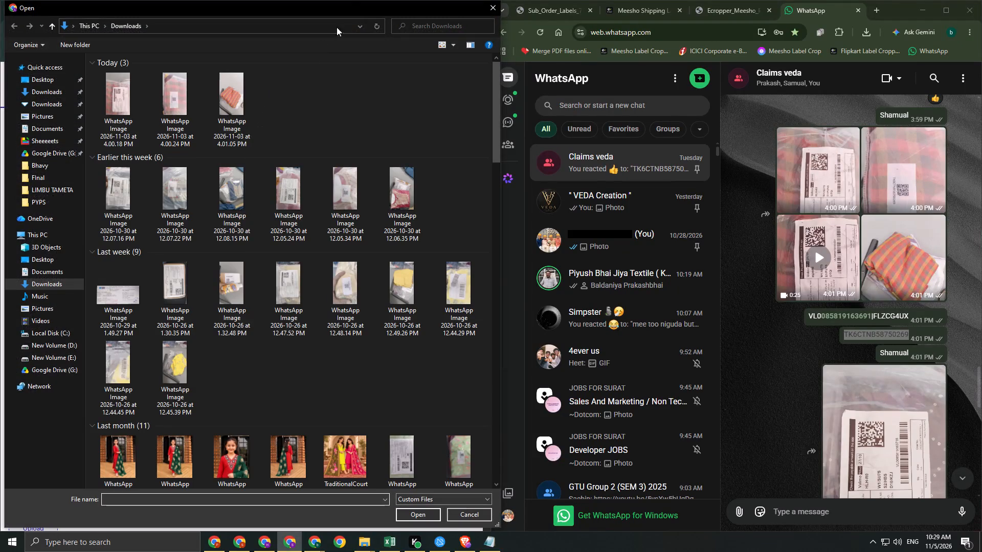
pyautogui.moveTo(350, 10); pyautogui.dragTo(666, 83)
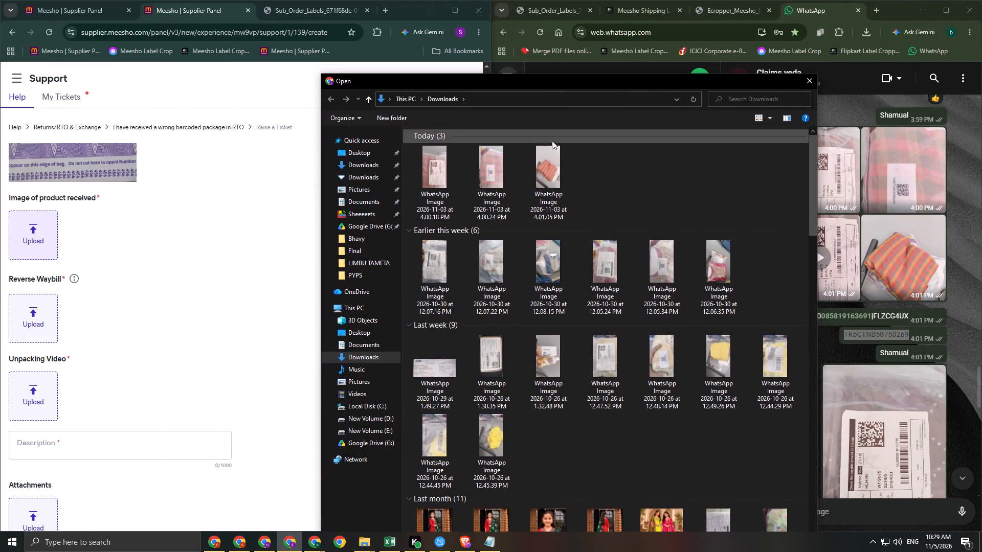
pyautogui.doubleClick(551, 183)
# Attach the shipping-label photo from 4.00.18 PM as the Reverse Waybill and the parcel's video from Downloads as the Unpacking Video.
pyautogui.click(37, 313)
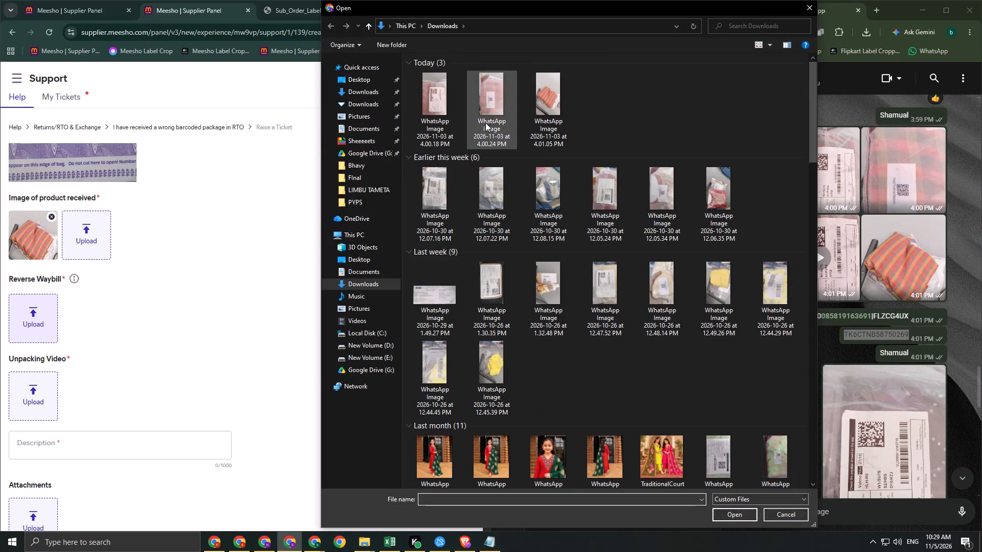
pyautogui.doubleClick(450, 118)
pyautogui.click(44, 388)
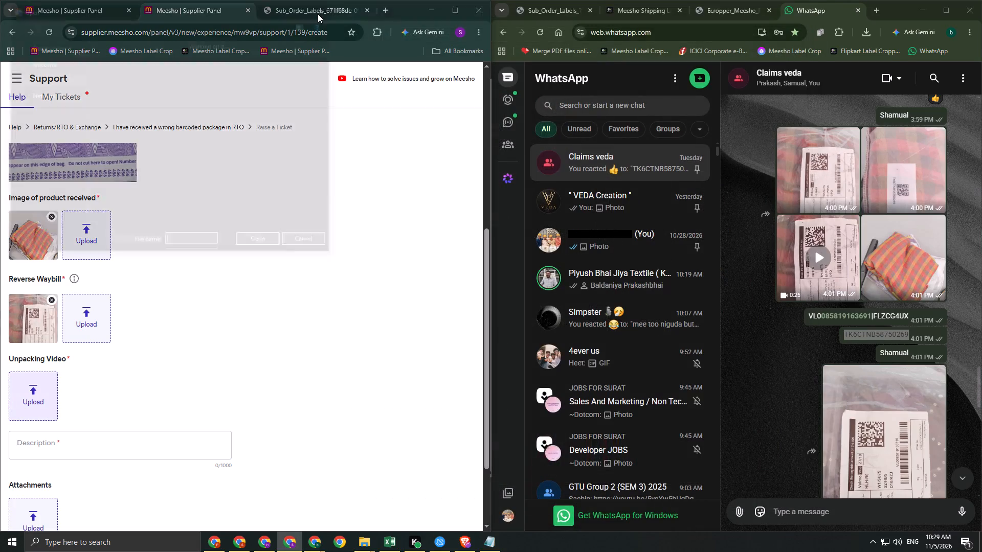
pyautogui.click(399, 113)
pyautogui.click(391, 93)
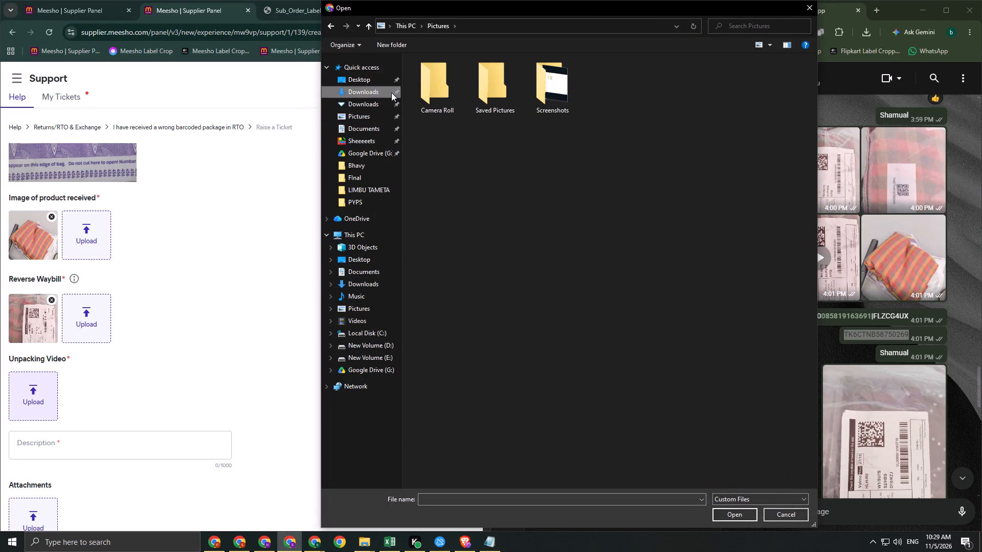
pyautogui.doubleClick(432, 94)
pyautogui.click(81, 440)
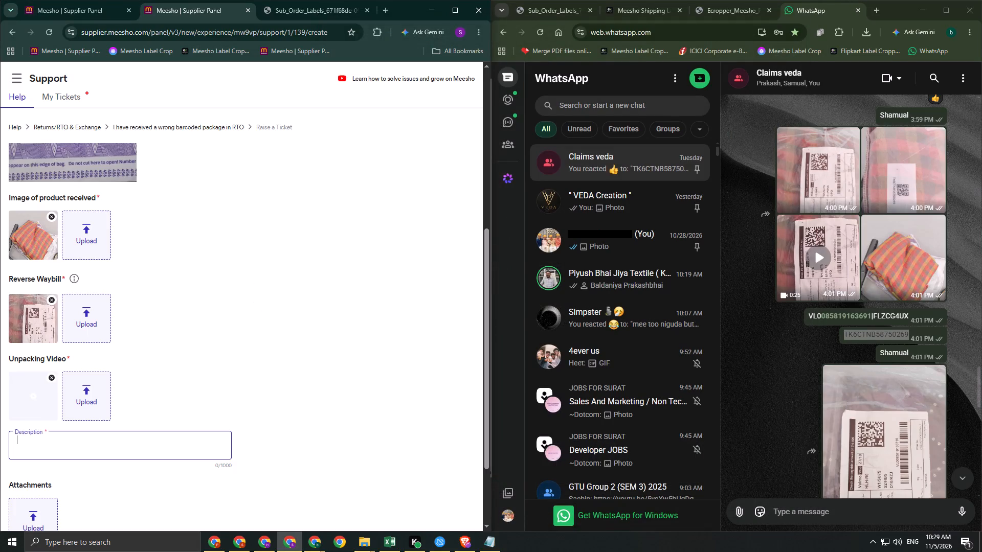
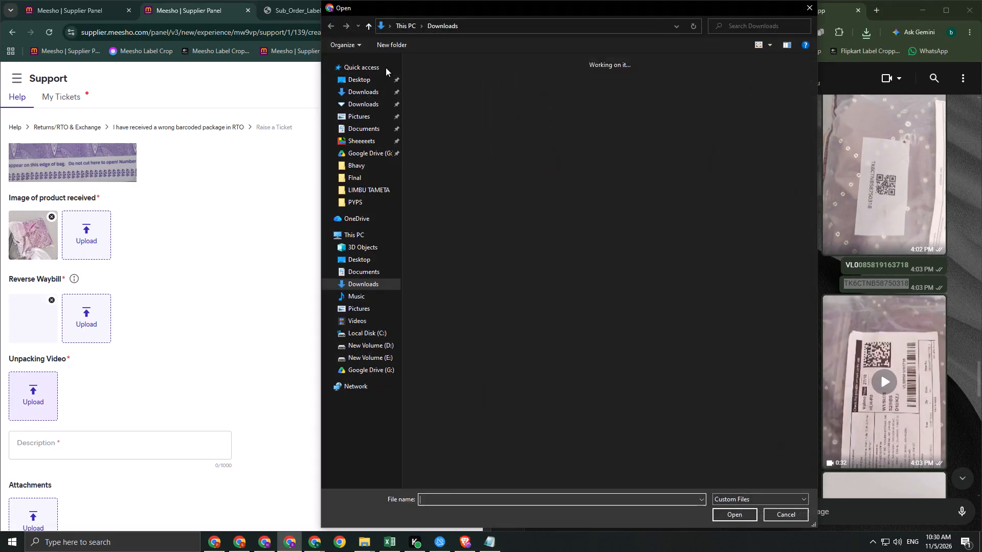
# Attach the parcel's video from the Downloads folder as the Unpacking Video.
pyautogui.doubleClick(437, 88)
# Fill the ticket's Description with the Notepad sentence "I have received the wrong return please do full refund. Getting useless product for my beautiful kurta set is absurd".
pyautogui.scroll(-7, 163, 346)
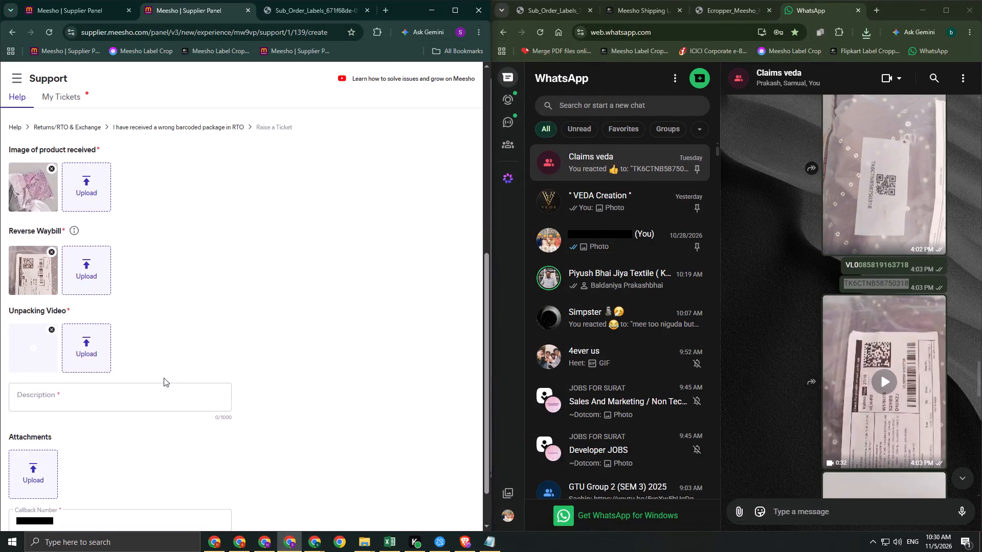
pyautogui.click(492, 551)
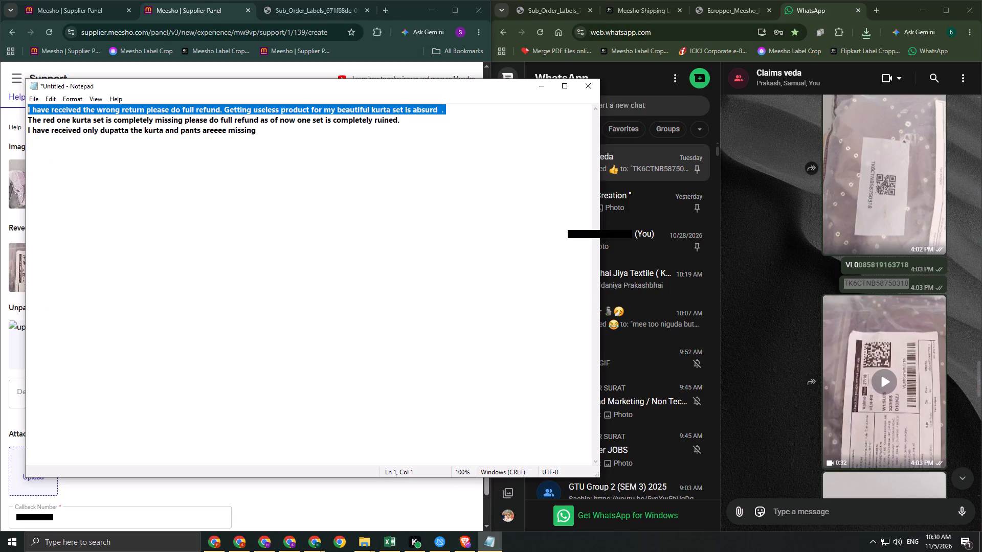
pyautogui.hotkey('ctrl', 'c')
pyautogui.hotkey('ctrl', 'c')
pyautogui.click(193, 489)
pyautogui.click(153, 393)
pyautogui.hotkey('ctrl', 'v')
pyautogui.click(262, 317)
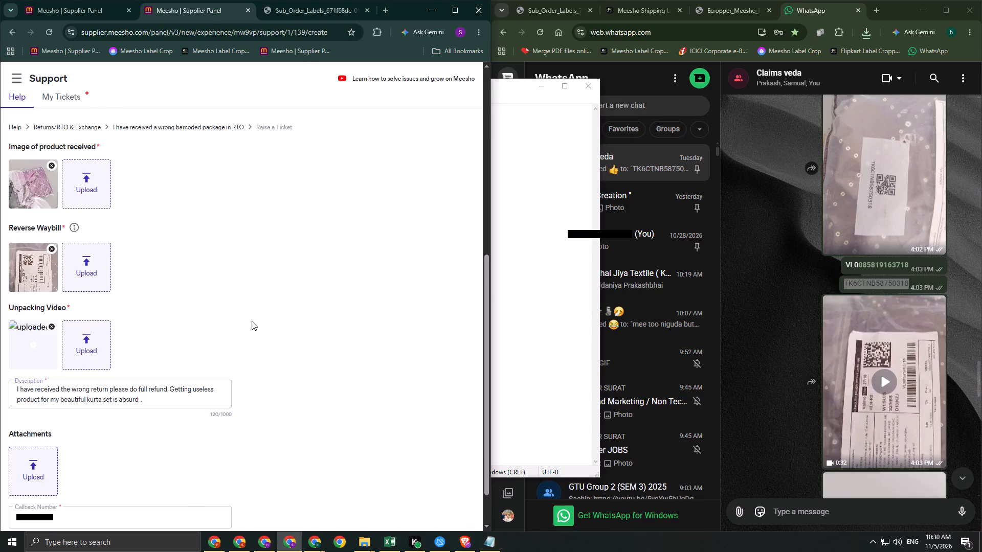
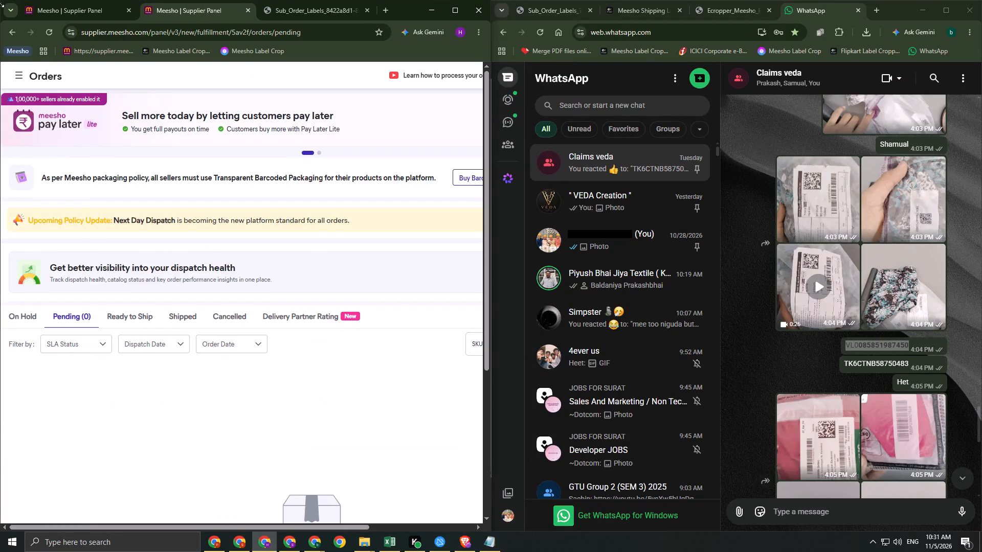
# Open the Claims page of the HET@FASHION supplier account.
pyautogui.click(20, 68)
pyautogui.click(19, 78)
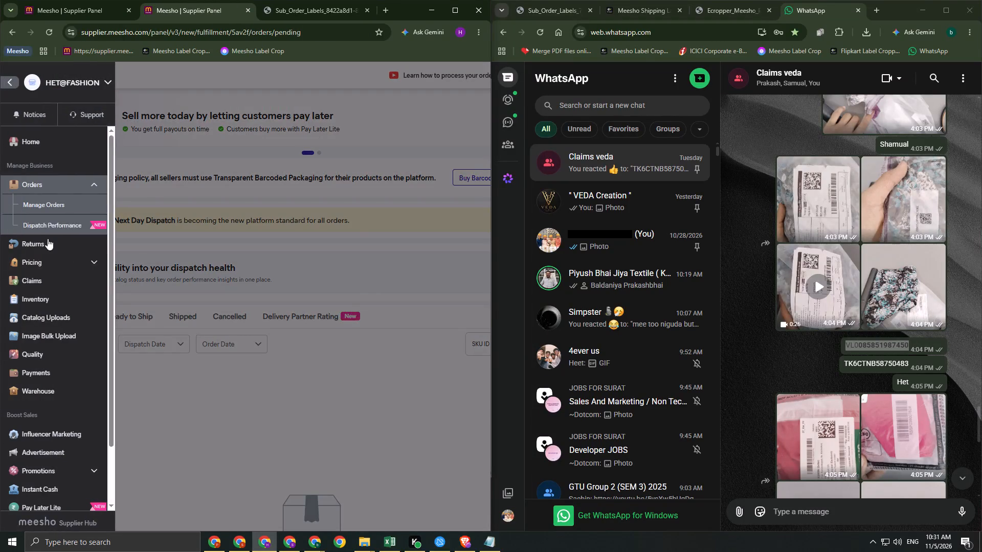
pyautogui.click(58, 278)
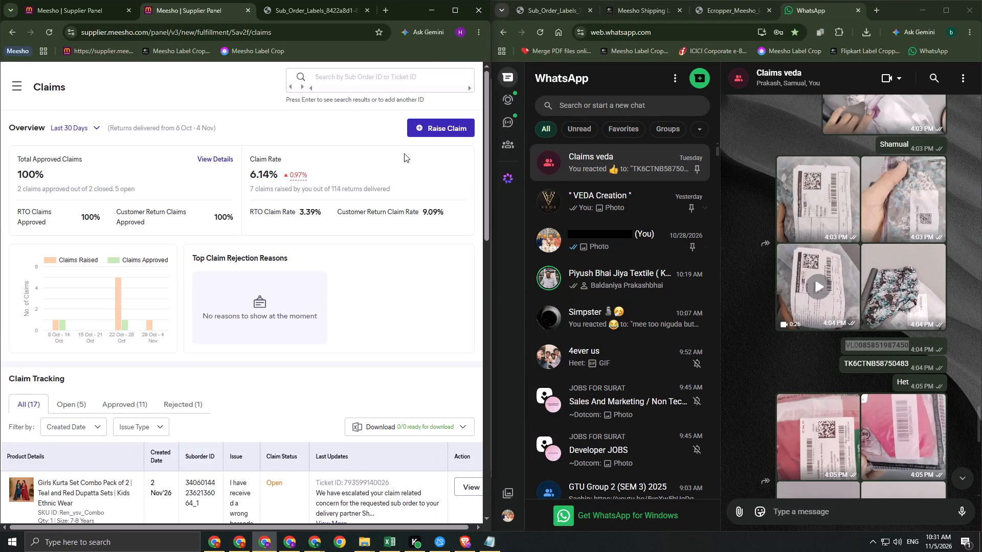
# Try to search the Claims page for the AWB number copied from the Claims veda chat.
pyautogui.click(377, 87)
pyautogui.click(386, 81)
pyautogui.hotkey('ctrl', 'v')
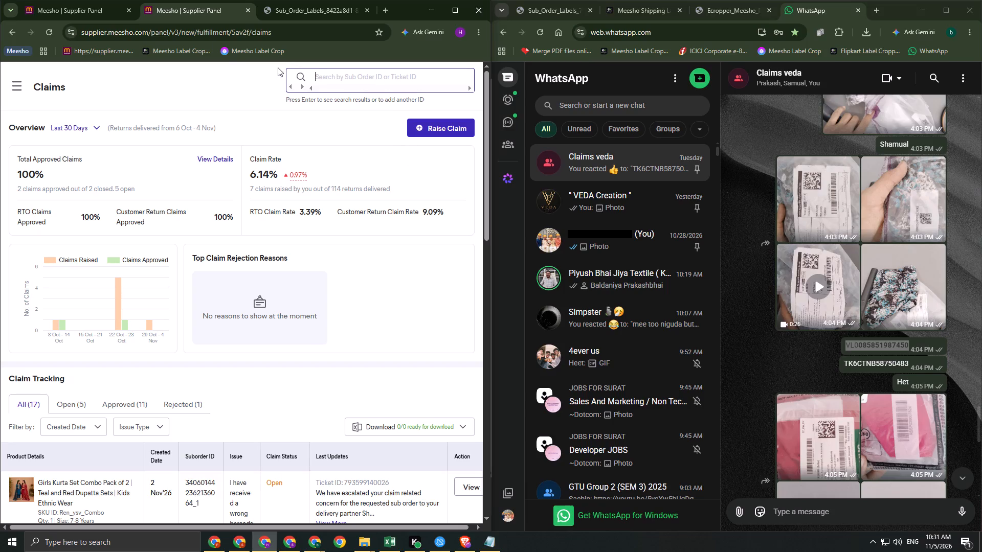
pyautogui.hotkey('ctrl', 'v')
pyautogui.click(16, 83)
# Start a new claim ticket for the issue "I have received a wrong barcoded package in RTO".
pyautogui.click(374, 144)
pyautogui.click(407, 129)
pyautogui.click(439, 126)
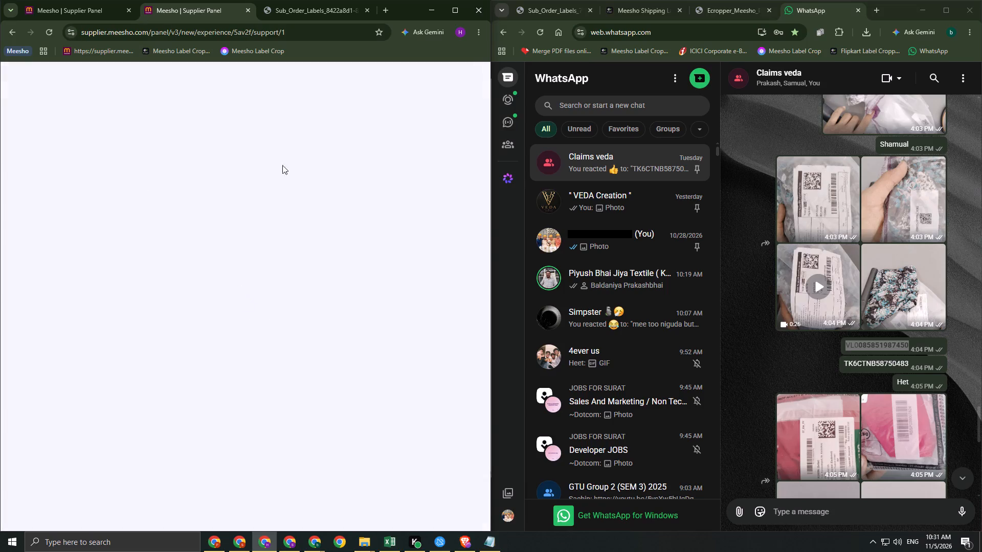
pyautogui.click(158, 267)
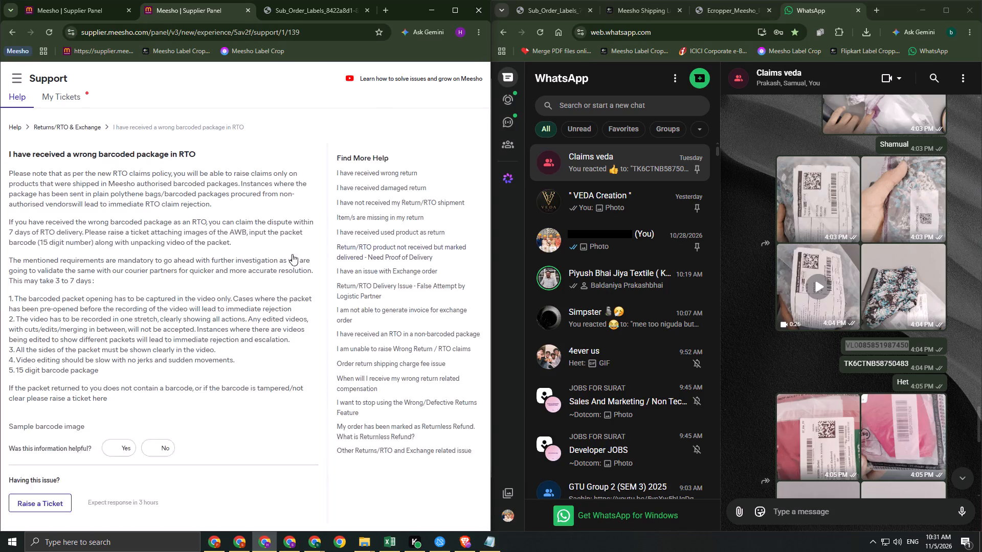
pyautogui.scroll(-6, 119, 301)
pyautogui.click(33, 509)
pyautogui.click(84, 207)
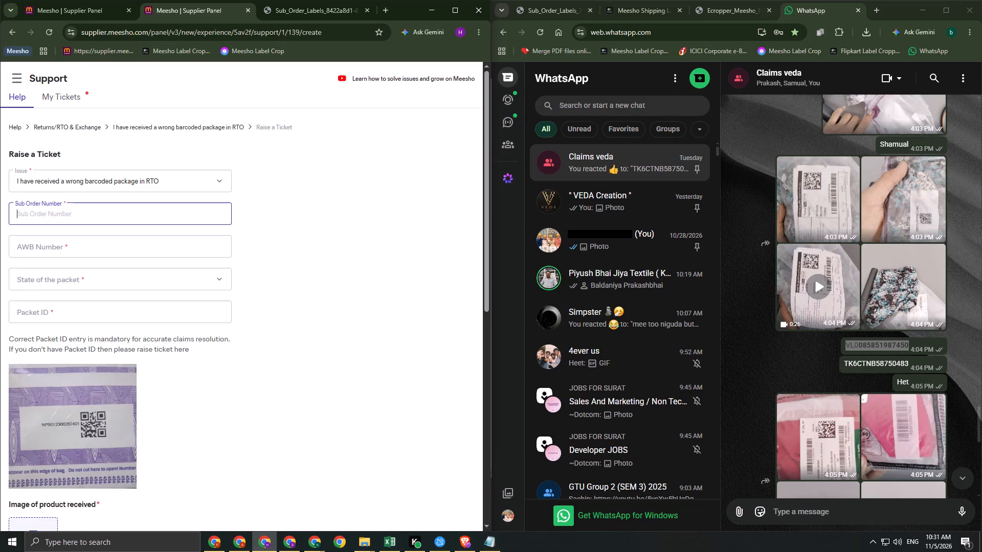
pyautogui.keyDown('ctrl'); pyautogui.click(143, 244); pyautogui.keyUp('ctrl')
pyautogui.hotkey('ctrl', 'v')
pyautogui.click(223, 227)
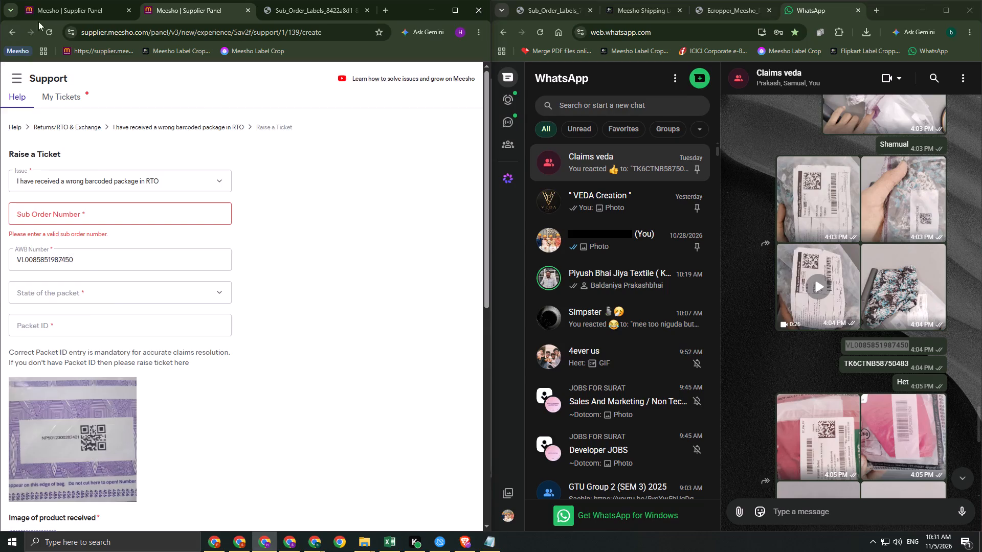
pyautogui.click(59, 13)
pyautogui.click(10, 83)
pyautogui.click(17, 74)
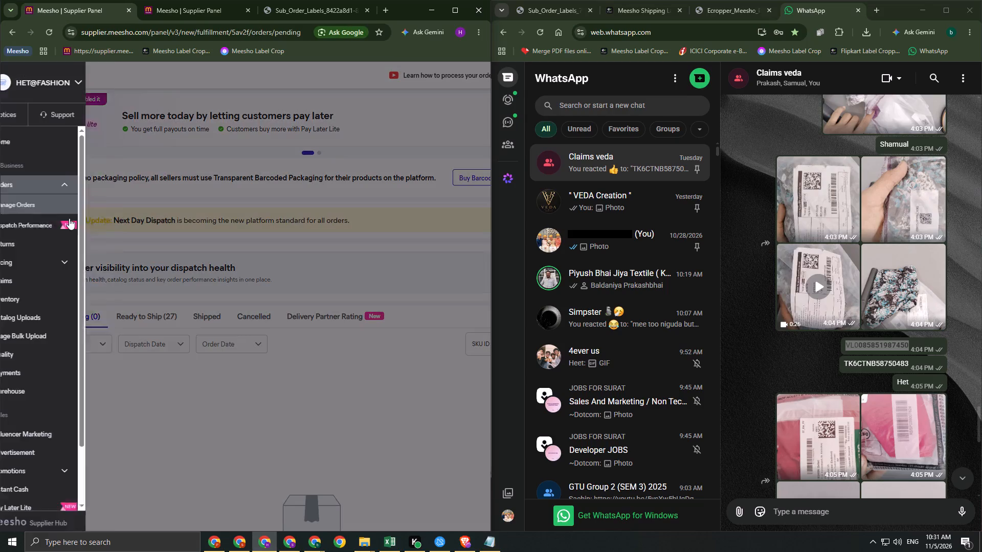
pyautogui.click(68, 238)
pyautogui.click(424, 87)
pyautogui.hotkey('ctrl', 'v')
pyautogui.press(']')
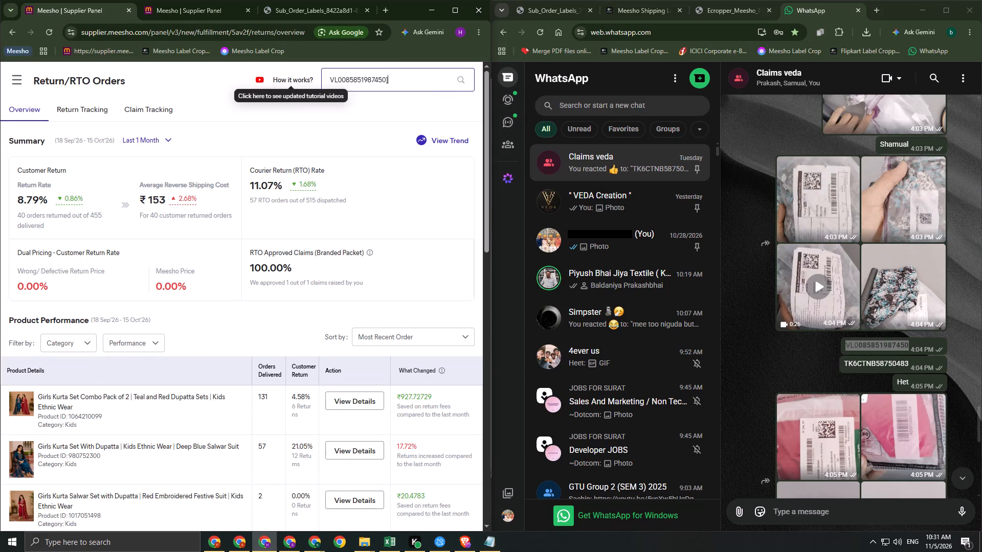
pyautogui.press('BackSpace')
pyautogui.press('Return')
# Copy the suborder ID of the found Teal Blue kurta return over to the wrong-barcoded-package ticket.
pyautogui.doubleClick(160, 178)
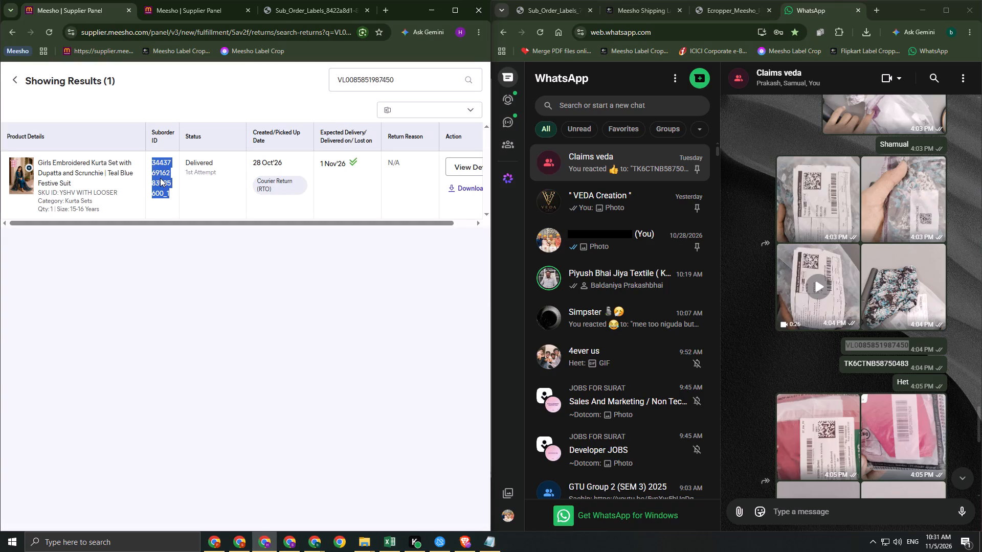
pyautogui.hotkey('ctrl', 'c')
pyautogui.hotkey('ctrl', 'c')
pyautogui.keyDown('ctrl'); pyautogui.click(189, 0); pyautogui.keyUp('ctrl')
pyautogui.click(189, 4)
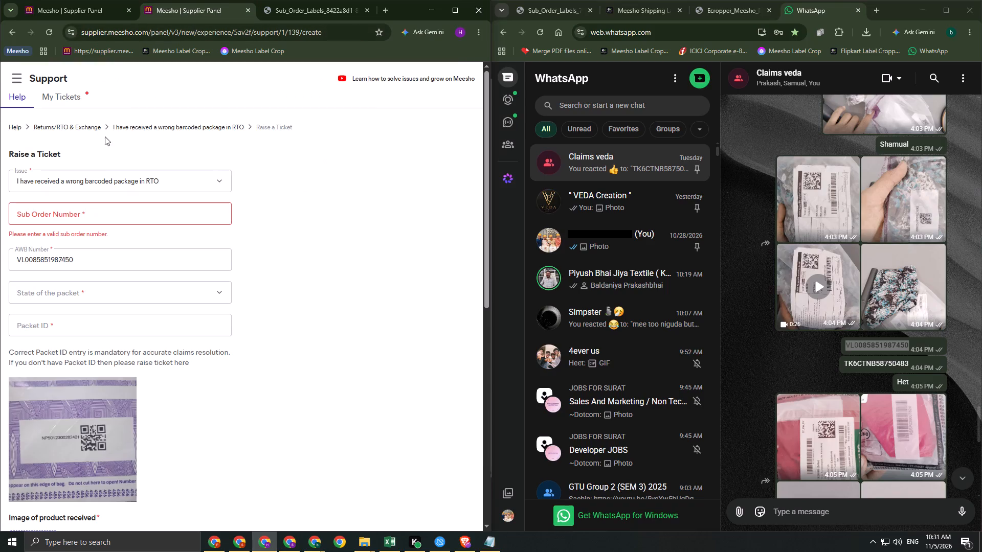
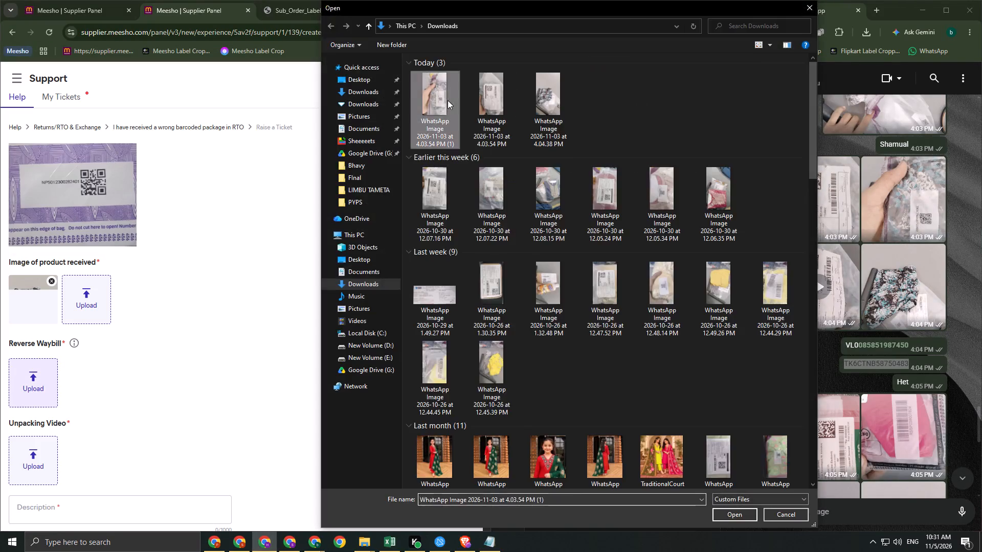
# Attach the WhatsApp image 2026-11-03 at 4.03.54 PM as the reverse waybill and the video at 4.04.37 PM as the unpacking video.
pyautogui.click(51, 365)
pyautogui.click(47, 382)
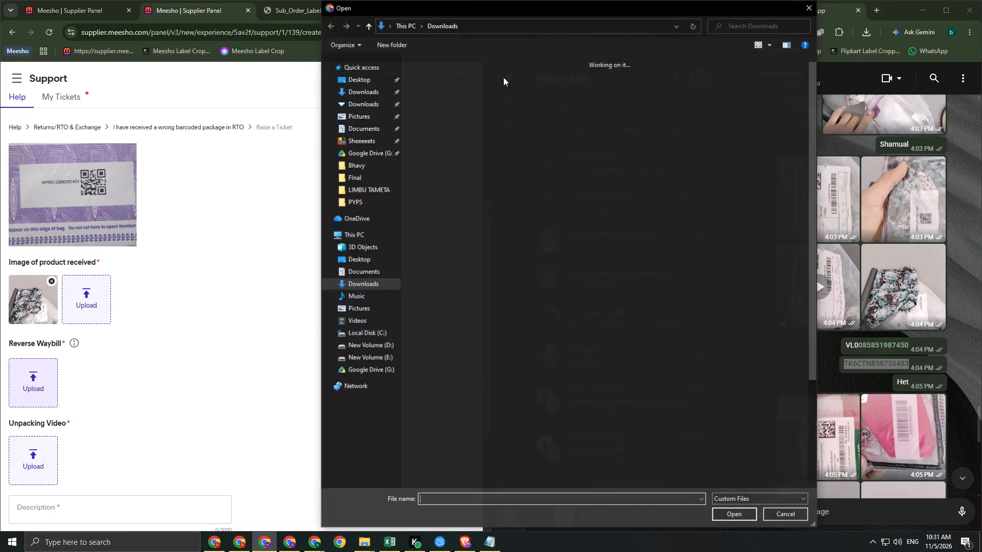
pyautogui.doubleClick(495, 100)
pyautogui.click(16, 479)
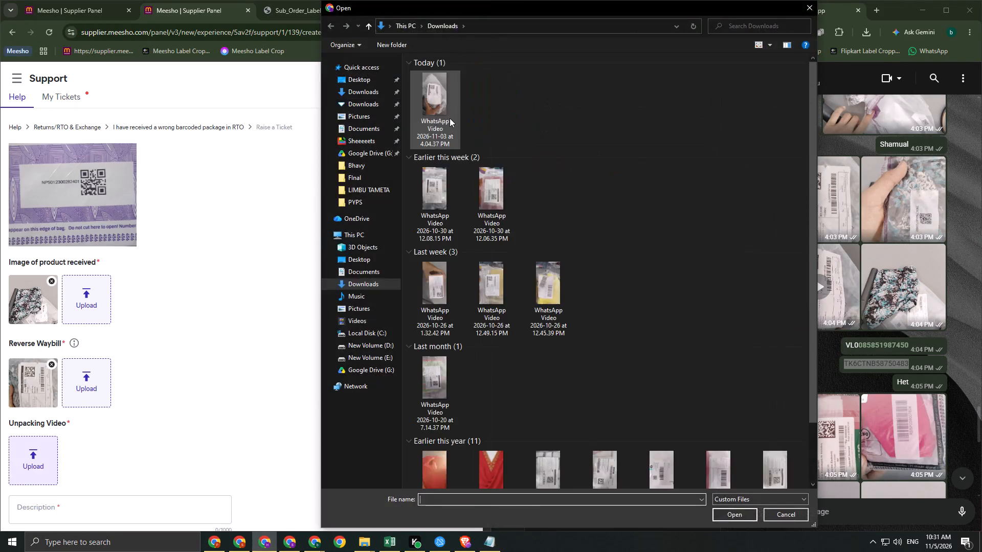
pyautogui.doubleClick(450, 118)
# Copy Notepad's first line, beginning "I have received the wrong return please do full refund", into the ticket's Description.
pyautogui.scroll(-17, 239, 233)
pyautogui.click(170, 353)
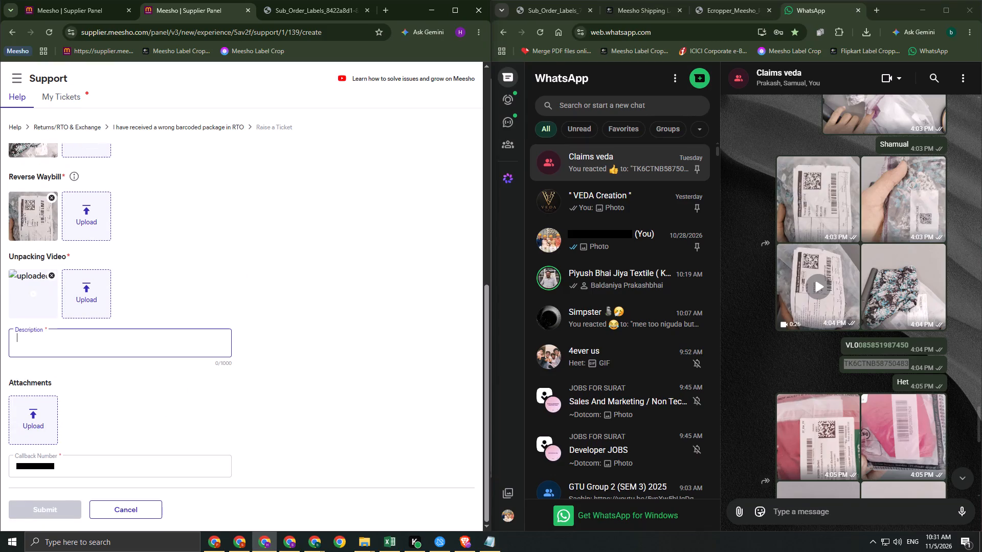
pyautogui.click(505, 538)
pyautogui.click(498, 546)
pyautogui.hotkey('ctrl', 'c')
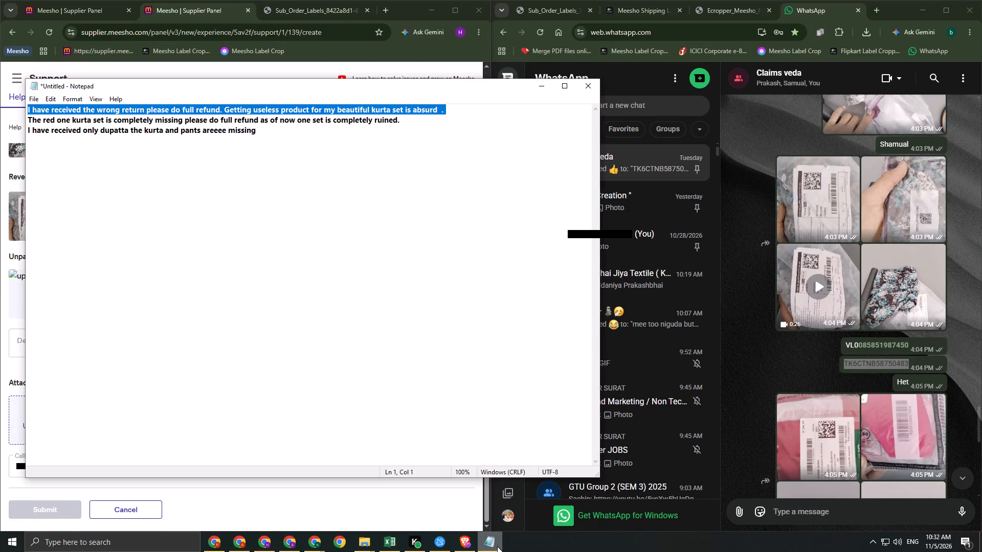
pyautogui.hotkey('ctrl', 'c')
pyautogui.keyDown('ctrl'); pyautogui.click(497, 546); pyautogui.keyUp('ctrl')
pyautogui.hotkey('ctrl', 'v')
pyautogui.click(299, 255)
# Check the wrong-barcoded-package ticket's required fields and uploads, including the Packet ID entry.
pyautogui.scroll(-6, 185, 237)
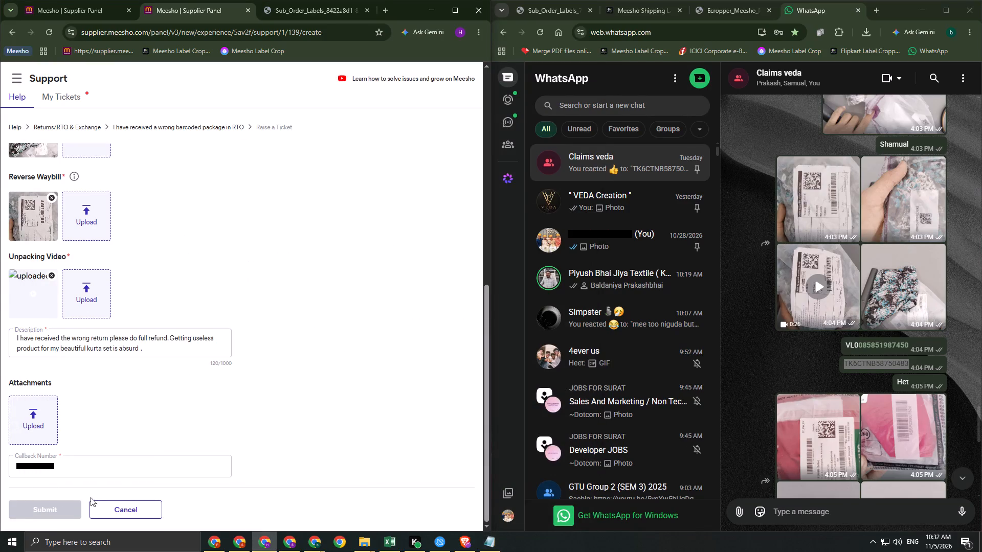
pyautogui.click(175, 377)
pyautogui.scroll(11, 313, 194)
pyautogui.click(329, 200)
pyautogui.moveTo(303, 212); pyautogui.dragTo(298, 215)
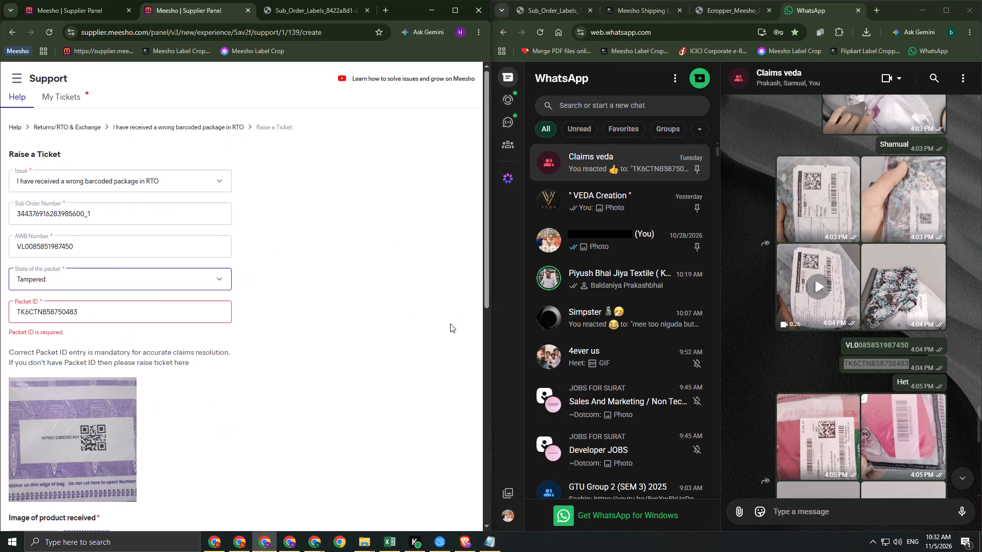
pyautogui.click(364, 311)
pyautogui.click(188, 308)
pyautogui.click(323, 307)
pyautogui.scroll(-6, 240, 228)
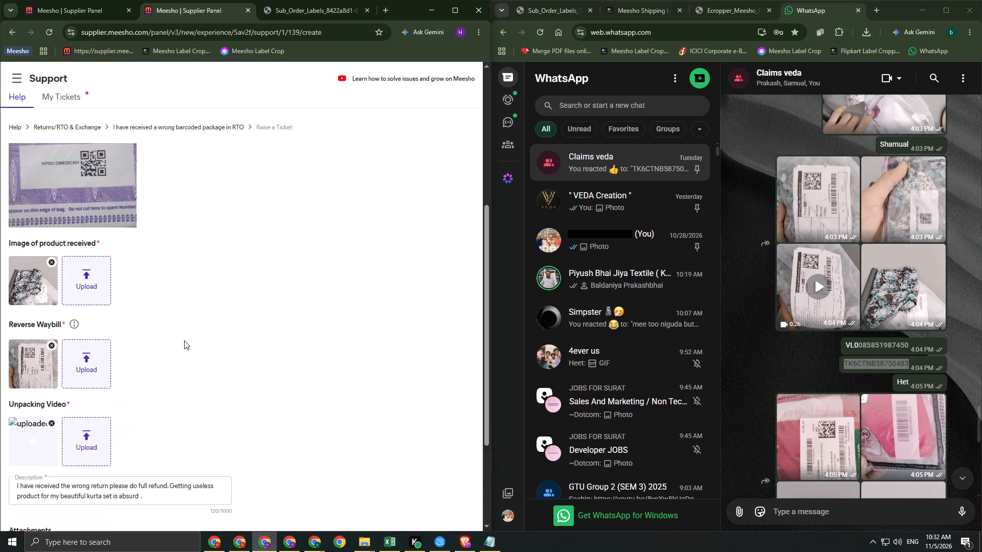
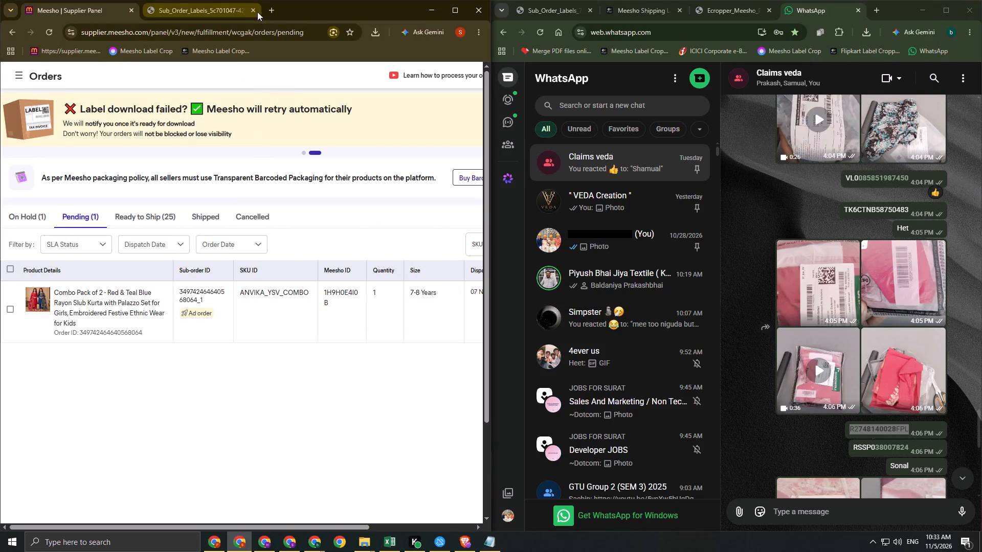
# Replace the sub-order labels tab with a second supplier panel tab for SONAL@FASHION and dismiss its sale promotion.
pyautogui.click(276, 10)
pyautogui.click(247, 10)
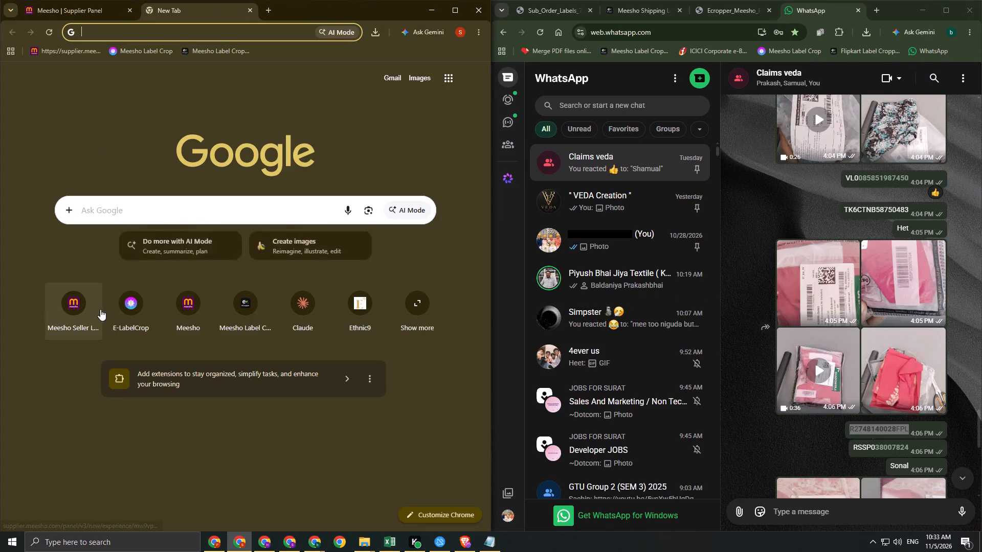
pyautogui.click(100, 309)
pyautogui.click(61, 0)
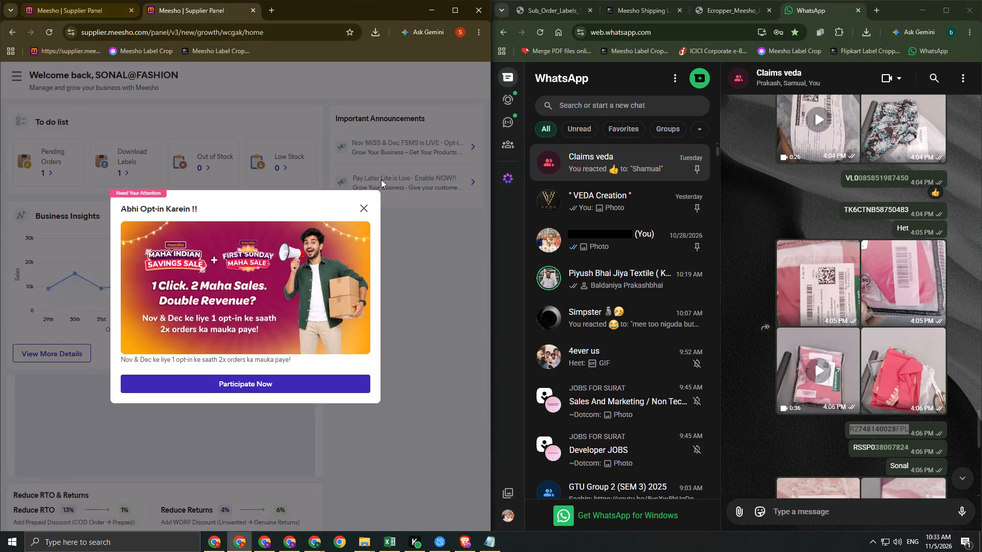
pyautogui.click(356, 213)
pyautogui.click(363, 211)
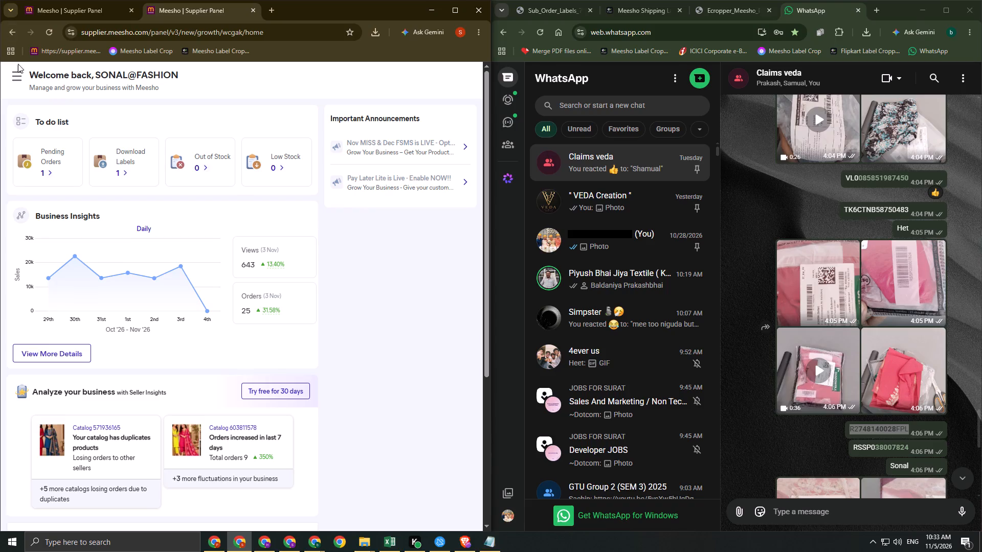
# Open the Returns page in the supplier panel tab that shows the pending orders.
pyautogui.click(65, 0)
pyautogui.click(63, 7)
pyautogui.click(17, 75)
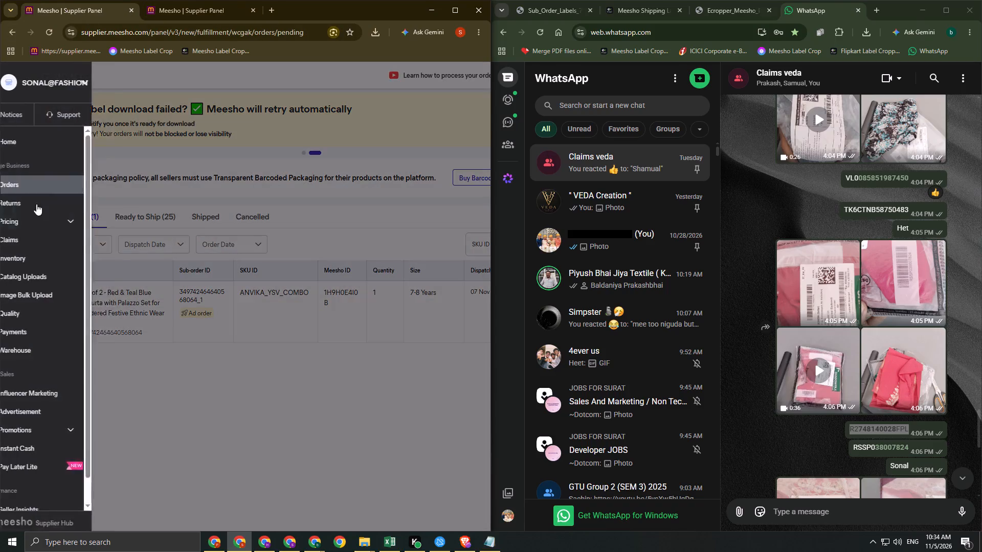
pyautogui.click(49, 210)
# Open the Claims page in the second supplier panel tab.
pyautogui.click(208, 6)
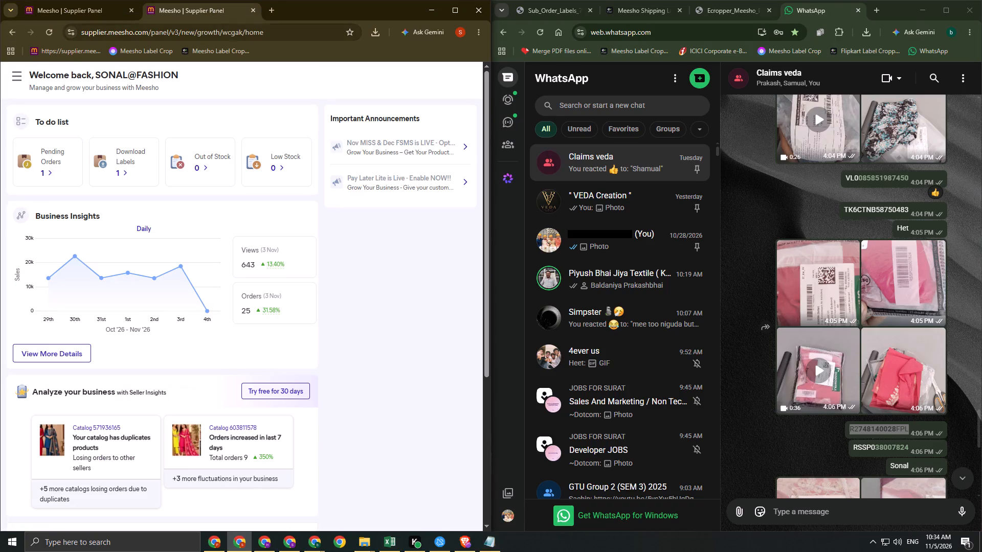
pyautogui.click(23, 81)
pyautogui.click(64, 247)
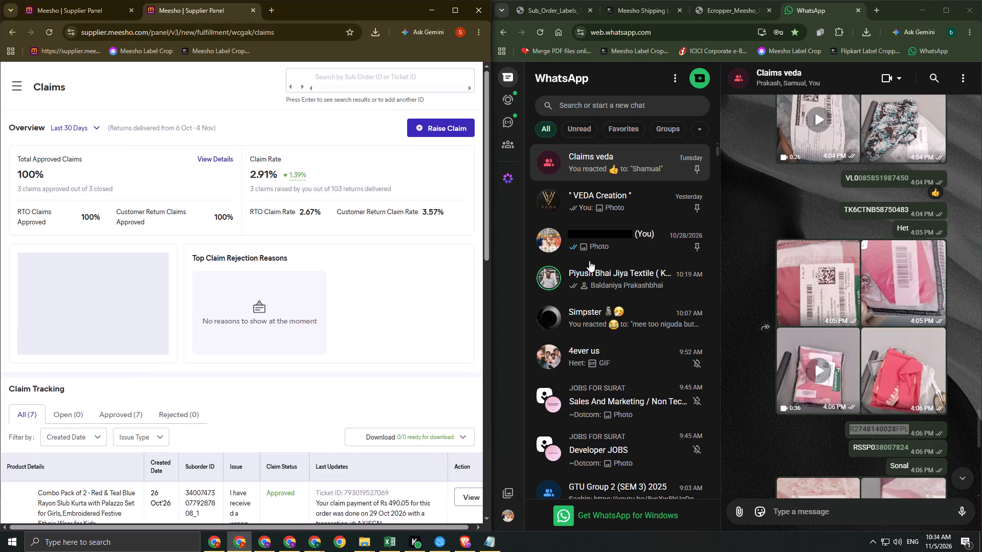
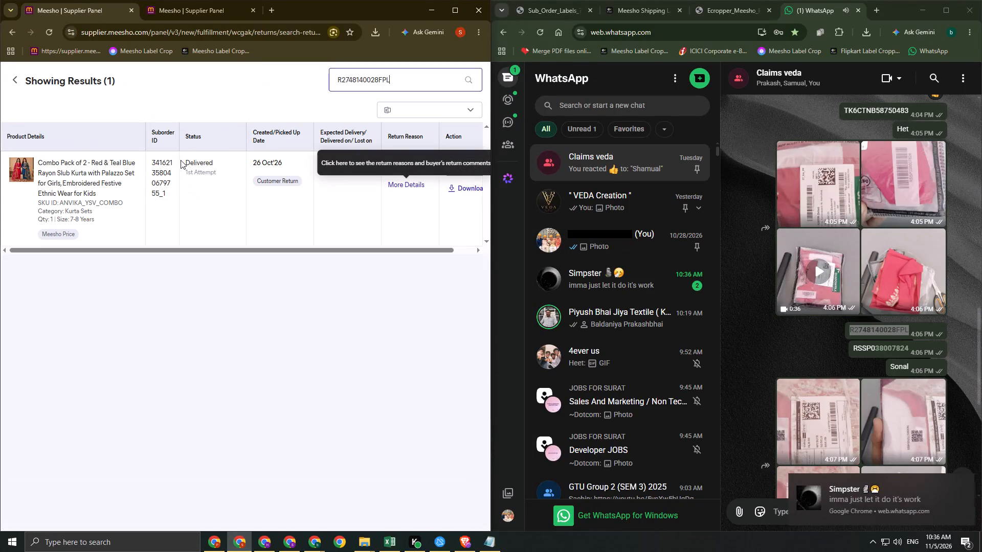
pyautogui.doubleClick(171, 164)
pyautogui.hotkey('ctrl', 'c')
pyautogui.hotkey('ctrl', 'c')
pyautogui.hotkey('ctrl', 'c')
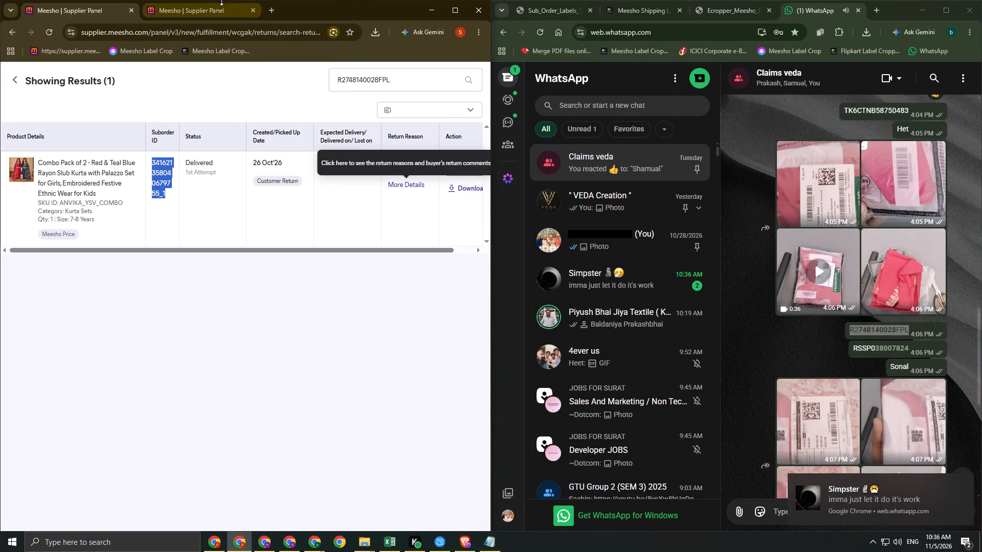
pyautogui.hotkey('ctrl', 'c')
pyautogui.click(180, 3)
pyautogui.click(183, 5)
pyautogui.moveTo(141, 202); pyautogui.dragTo(143, 210)
pyautogui.hotkey('ctrl', 'v')
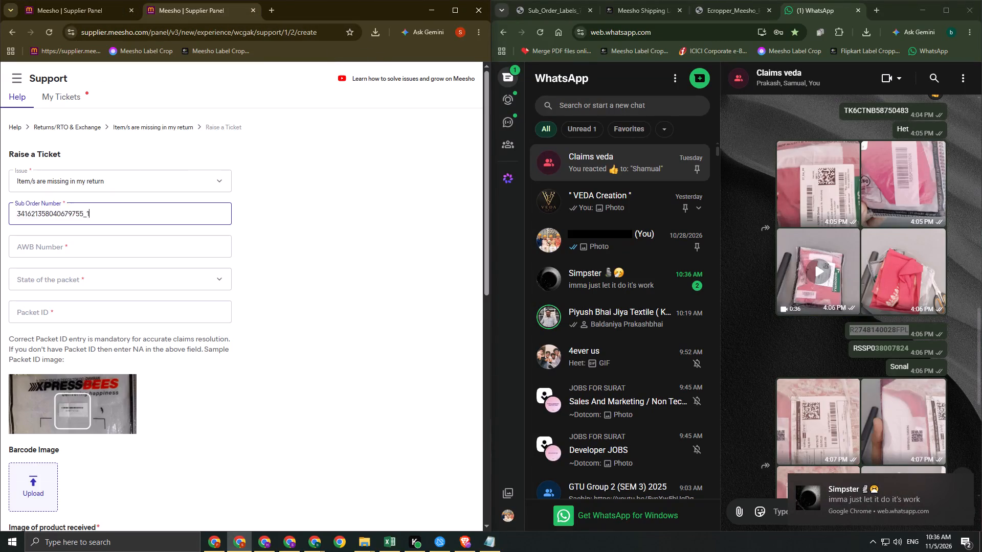
pyautogui.click(162, 237)
pyautogui.click(125, 251)
pyautogui.click(90, 1)
pyautogui.click(90, 10)
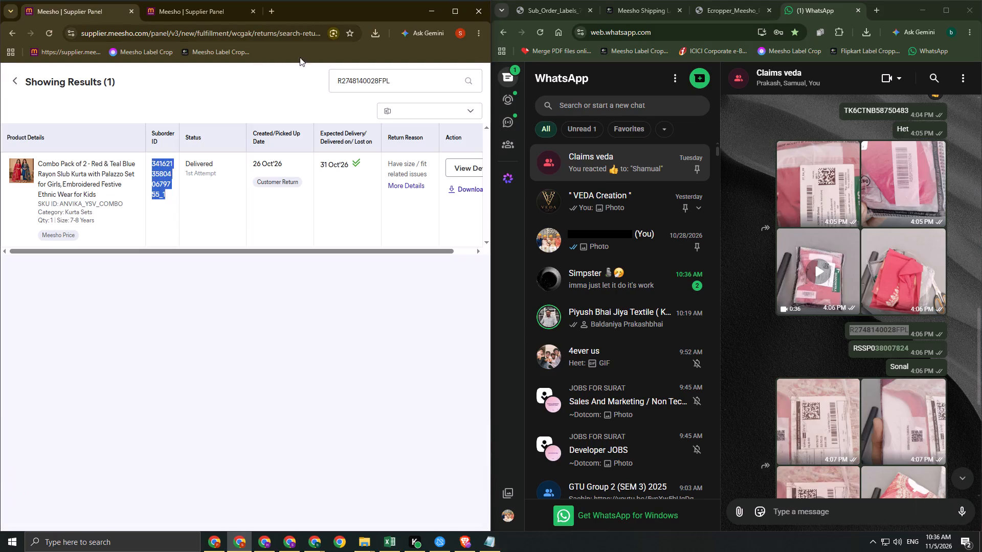
pyautogui.doubleClick(359, 90)
pyautogui.hotkey('ctrl', 'x')
pyautogui.click(184, 17)
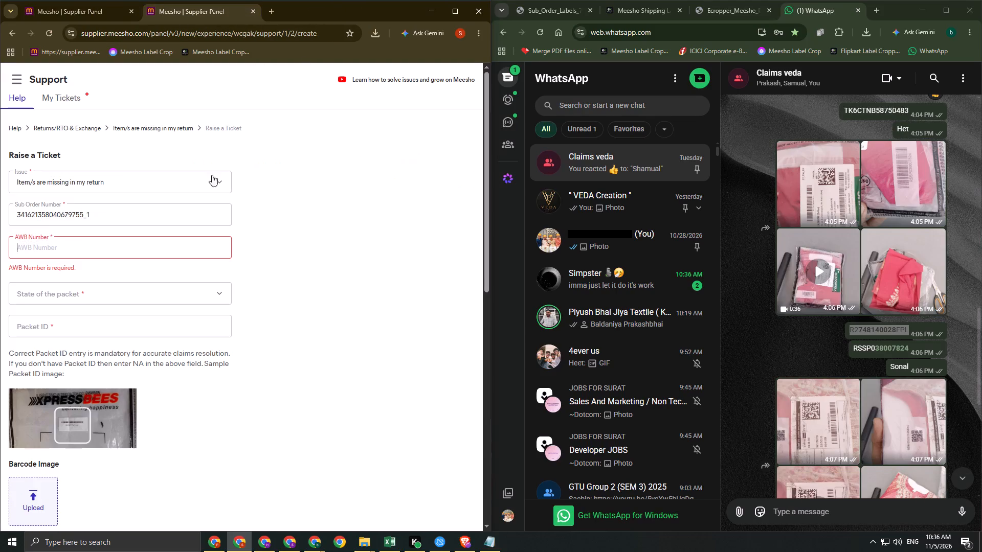
pyautogui.hotkey('ctrl', 'v')
pyautogui.click(278, 235)
# Open the choices for the state of the packet in the missing-items ticket.
pyautogui.click(185, 285)
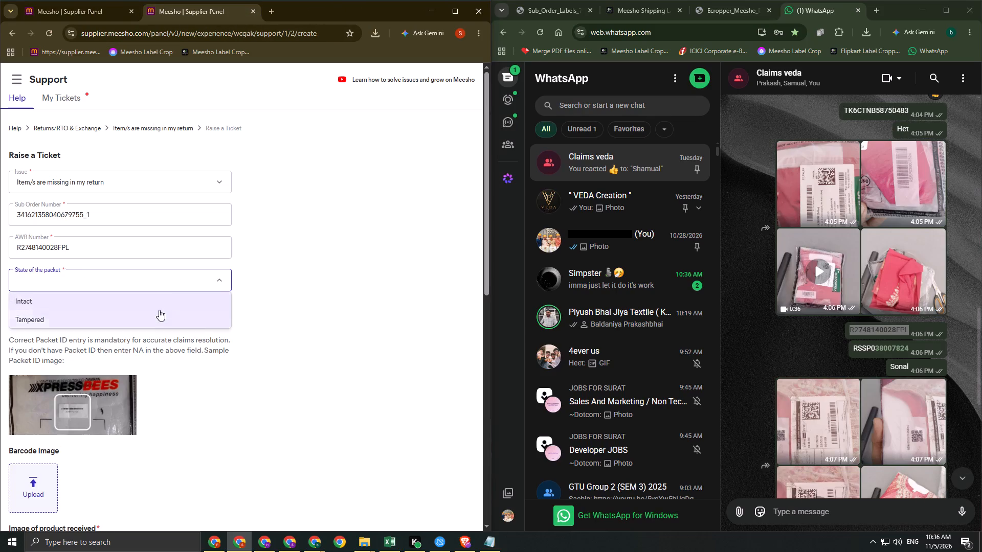
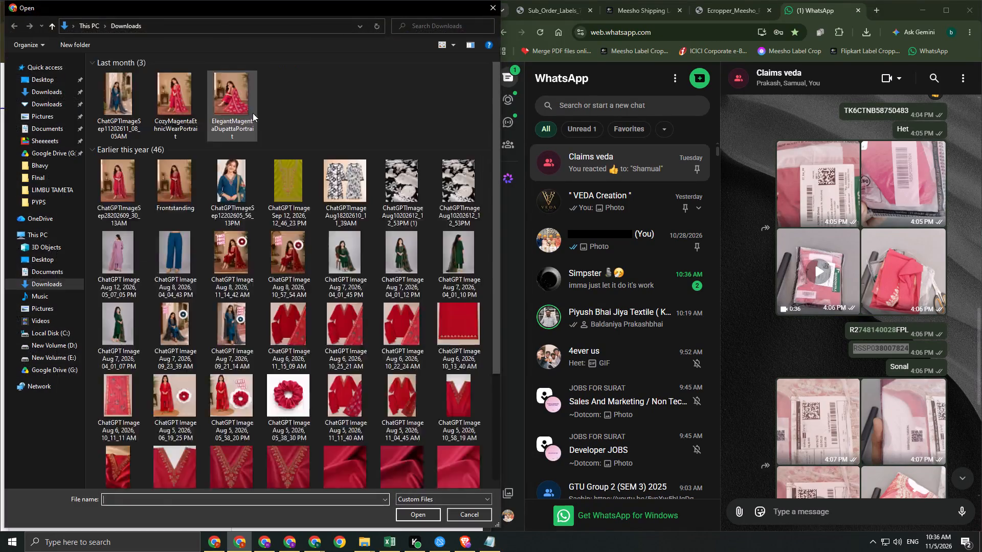
# Attach the evidence images, including WhatsApp Image 2026-11-03 at 4.05.22 PM, and the unpacking video WhatsApp Video 2026-11-03 at 4.06.19 PM to the missing-items ticket.
pyautogui.doubleClick(235, 102)
pyautogui.click(49, 340)
pyautogui.doubleClick(115, 114)
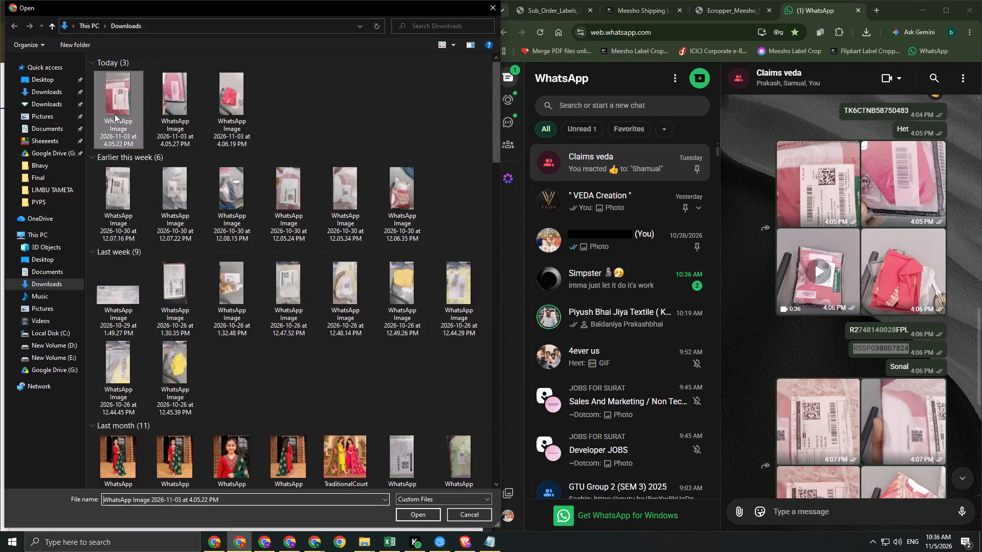
pyautogui.click(48, 429)
pyautogui.doubleClick(131, 118)
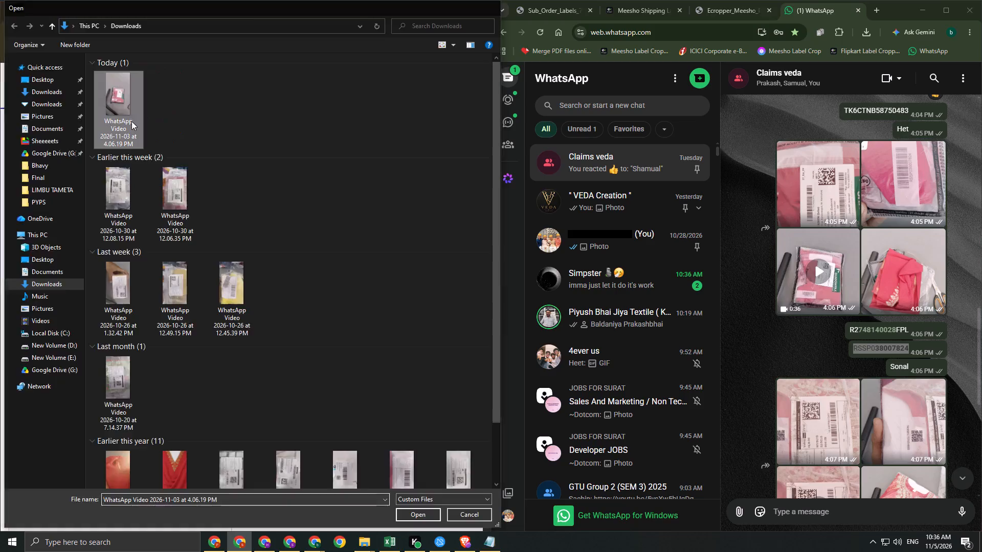
# Start filling in the Description of the missing-items ticket from the prepared claim texts in Notepad.
pyautogui.scroll(-6, 155, 320)
pyautogui.scroll(-4, 284, 365)
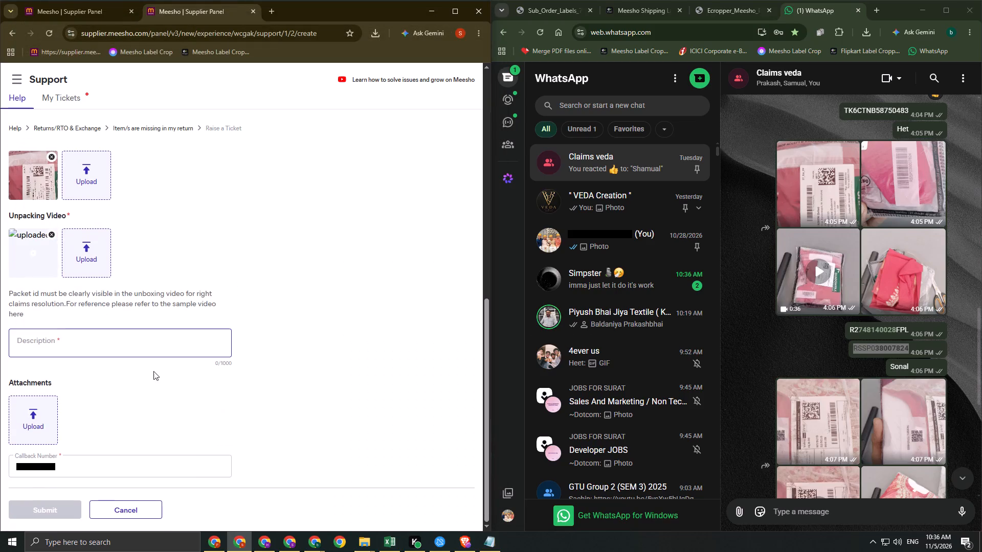
pyautogui.click(149, 352)
pyautogui.click(495, 545)
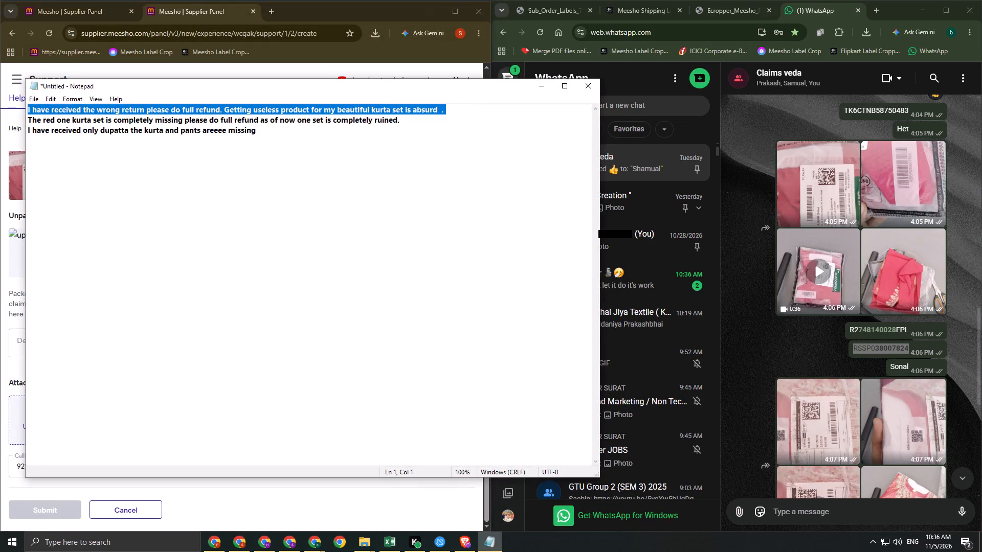
# Copy the Notepad sentence "The red one kurta set is completely missing…" into the missing-items ticket's description.
pyautogui.tripleClick(389, 122)
pyautogui.moveTo(412, 121); pyautogui.dragTo(20, 143)
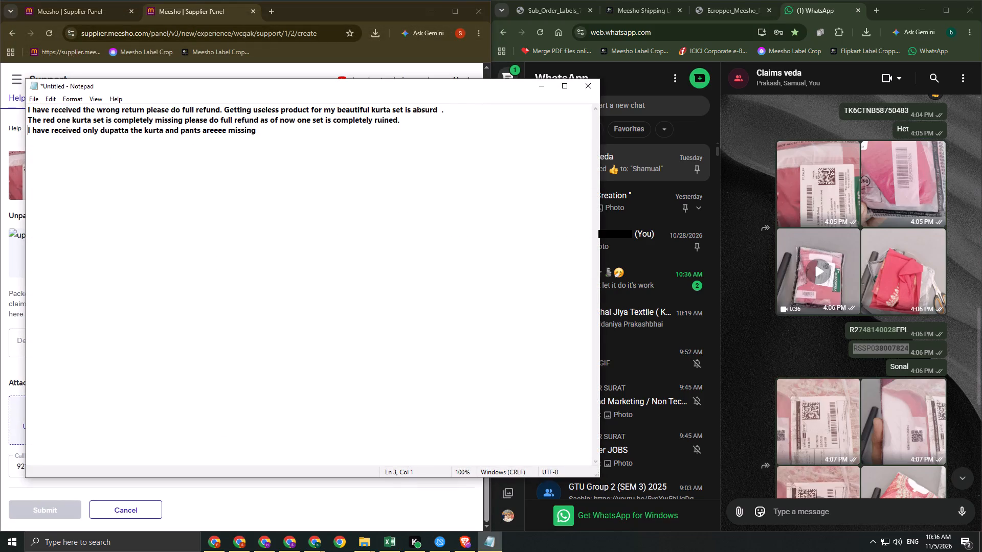
pyautogui.moveTo(20, 143); pyautogui.dragTo(16, 121)
pyautogui.hotkey('ctrl', 'c')
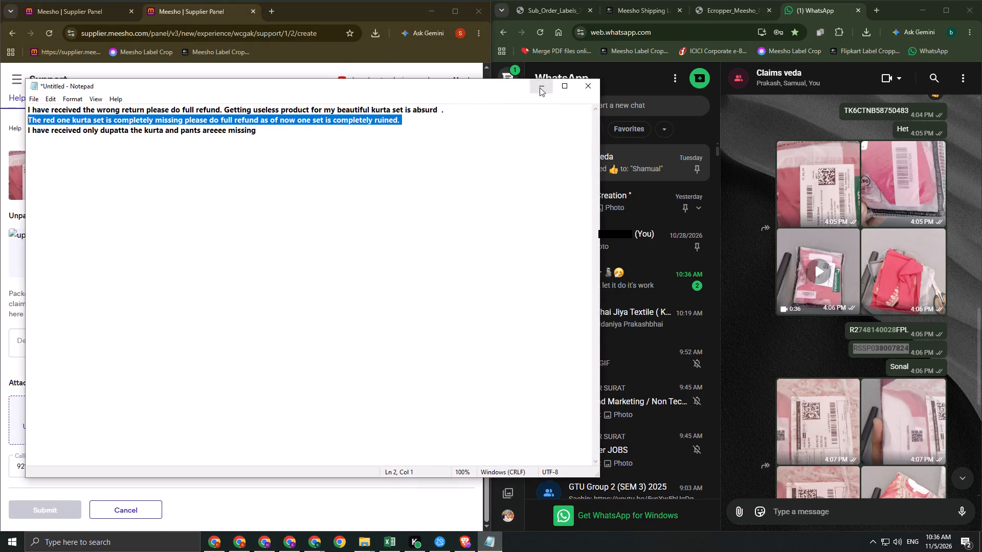
pyautogui.click(540, 87)
pyautogui.click(176, 342)
pyautogui.hotkey('ctrl', 'v')
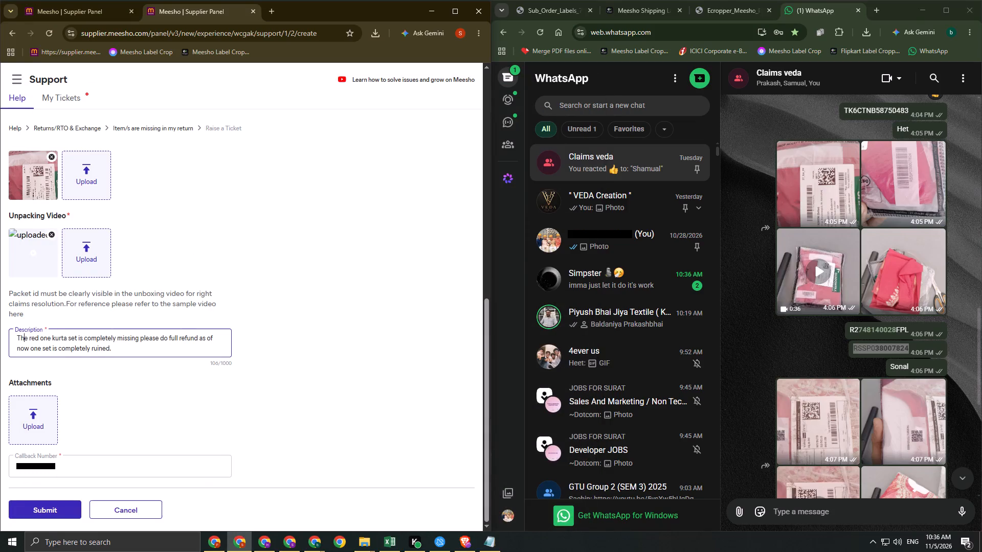
# Change the kurta set's colour word in the ticket description to "Blue".
pyautogui.click(25, 338)
pyautogui.click(37, 338)
pyautogui.doubleClick(37, 338)
pyautogui.click(37, 338)
pyautogui.tripleClick(32, 338)
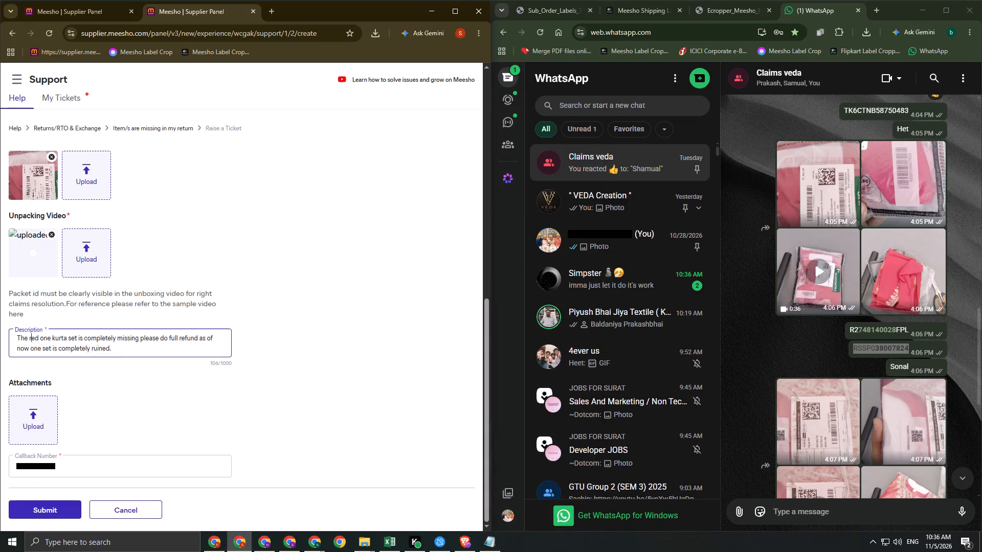
pyautogui.click(19, 334)
pyautogui.doubleClick(32, 339)
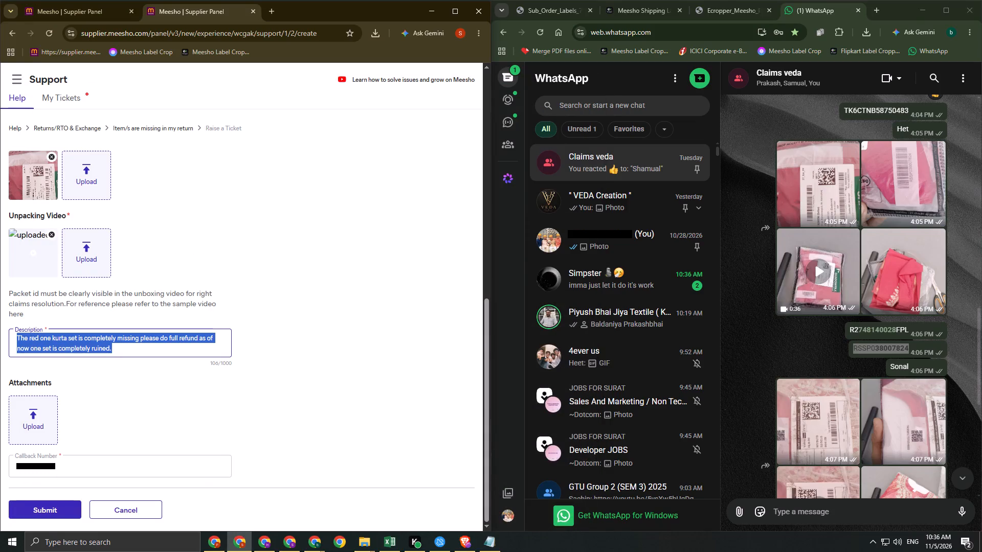
pyautogui.click(52, 347)
pyautogui.doubleClick(31, 339)
pyautogui.write('Blue')
pyautogui.press('space')
# Submit the missing-items return ticket.
pyautogui.click(66, 509)
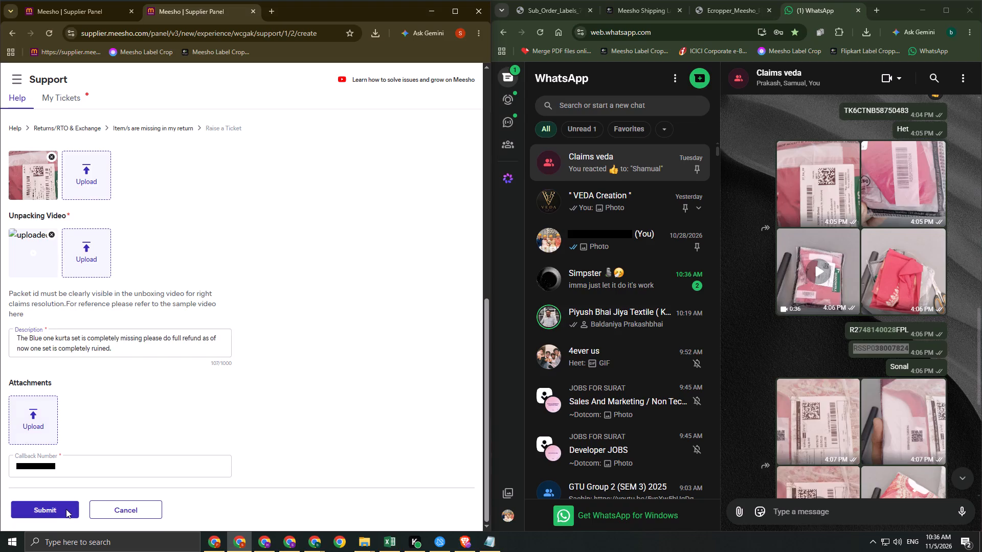
pyautogui.scroll(-2, 850, 352)
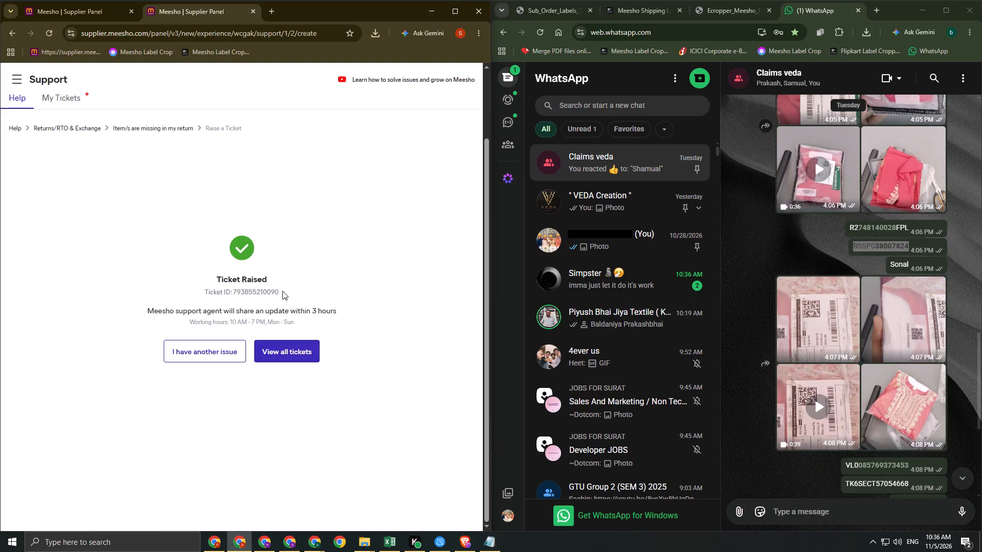
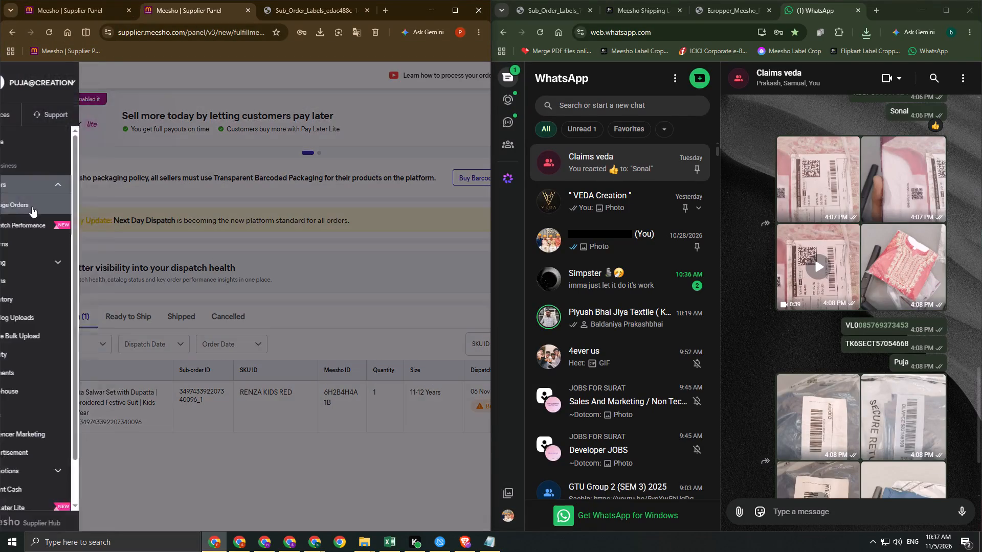
# Open the Claims page in the second Meesho Supplier Panel browser tab.
pyautogui.click(72, 278)
# Open the Return/RTO Orders page in the first Meesho Supplier Panel browser tab.
pyautogui.click(91, 0)
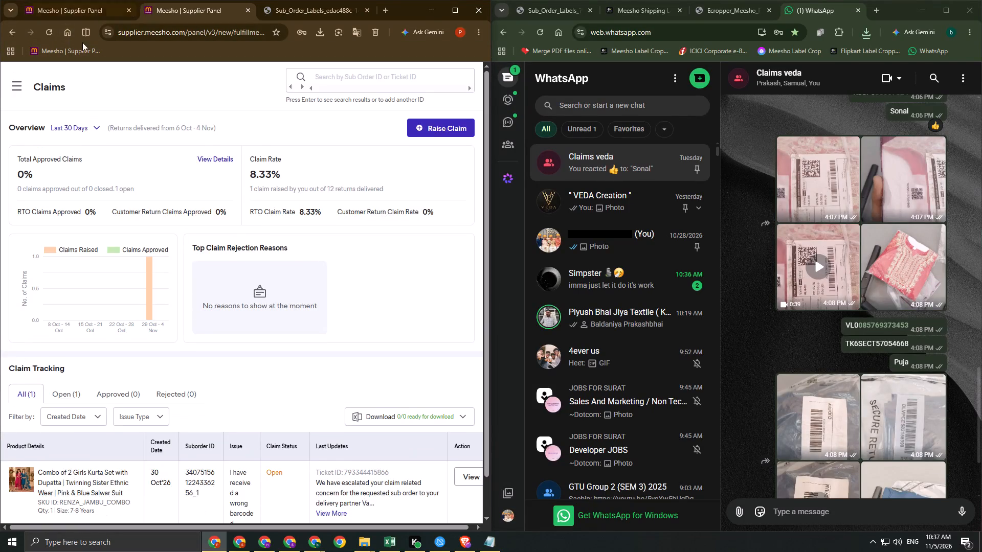
pyautogui.click(66, 0)
pyautogui.click(67, 6)
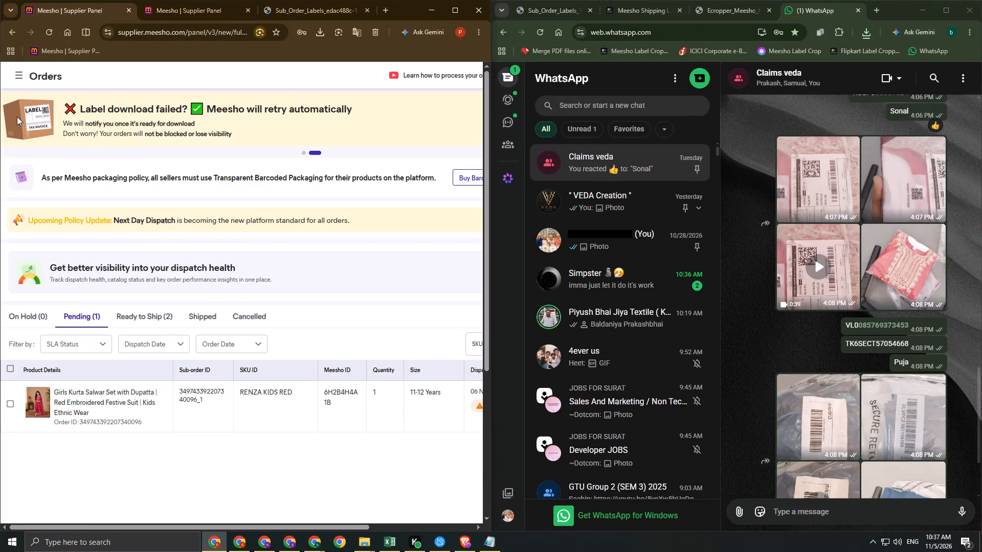
pyautogui.click(22, 85)
pyautogui.click(19, 81)
pyautogui.click(73, 238)
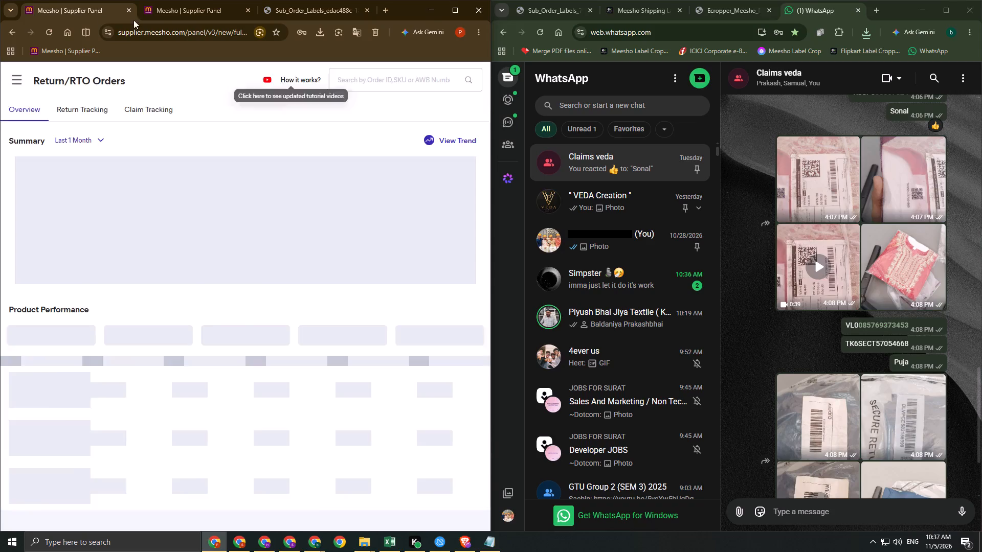
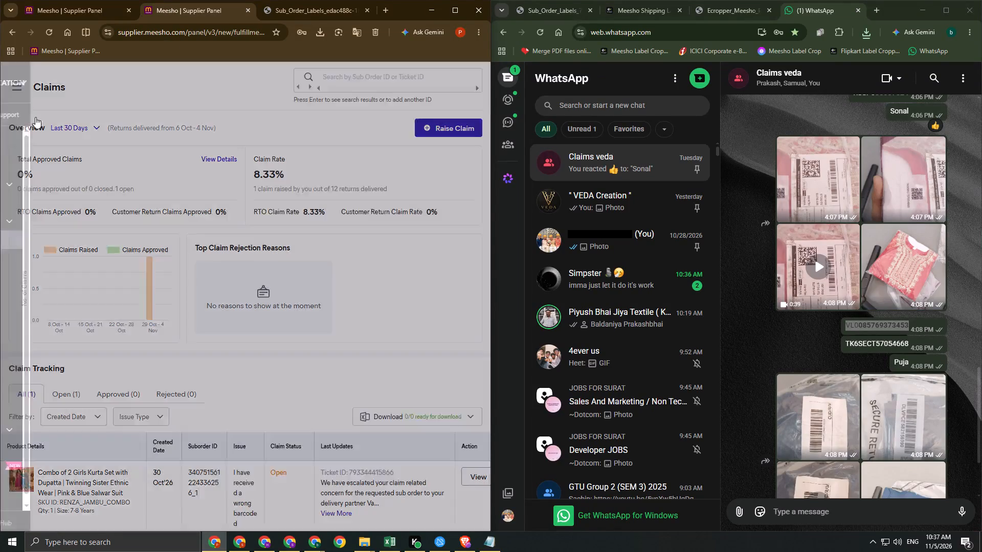
# Start a Returns/RTO & Exchange support ticket for the issue "I have received a wrong barcoded package in RTO".
pyautogui.click(152, 167)
pyautogui.click(434, 135)
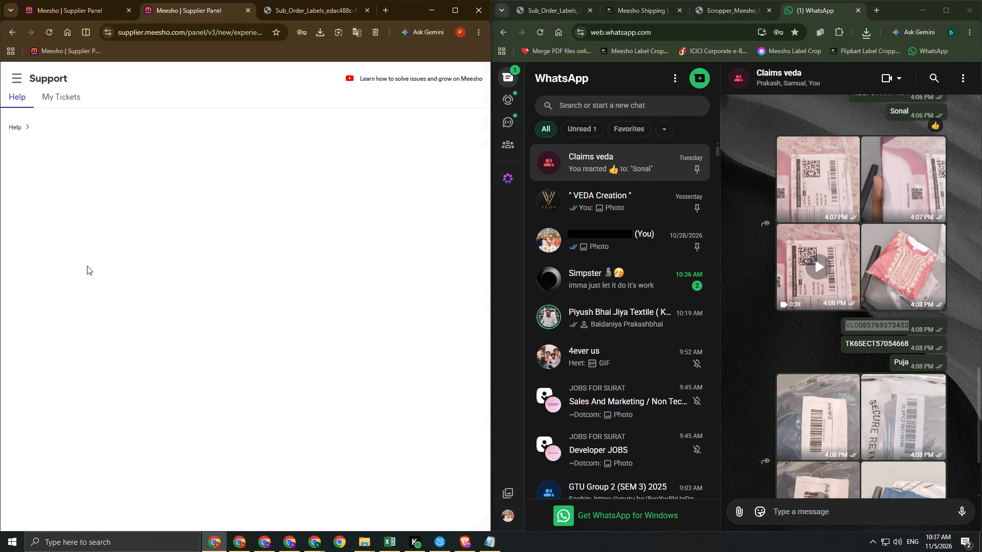
pyautogui.scroll(-2, 103, 251)
pyautogui.click(157, 248)
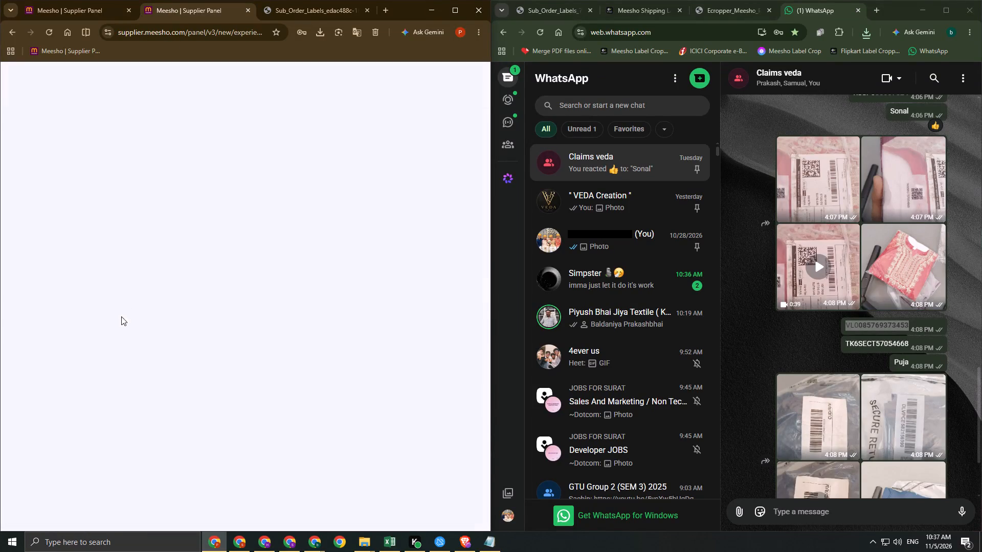
pyautogui.scroll(-9, 148, 312)
pyautogui.click(54, 517)
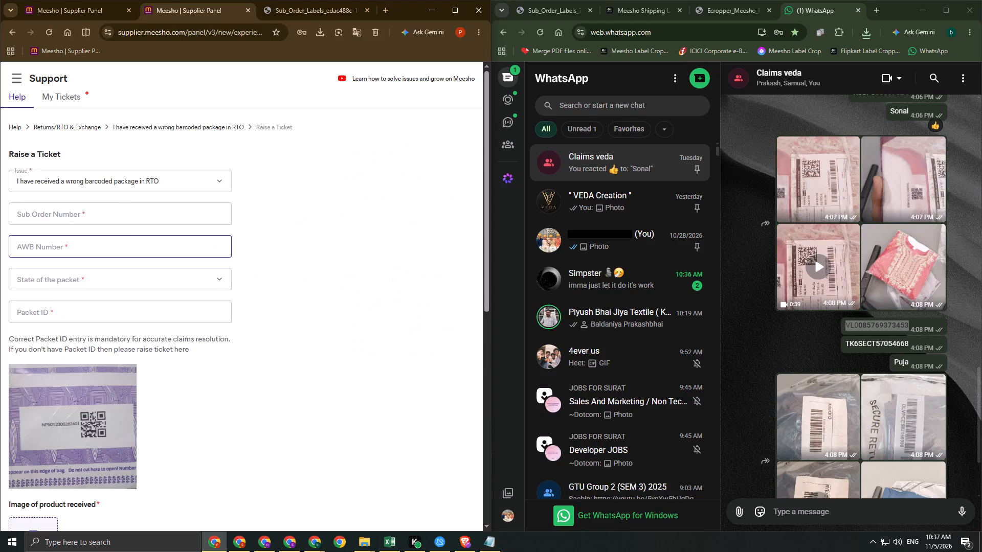
pyautogui.click(130, 215)
pyautogui.click(130, 249)
pyautogui.hotkey('ctrl', 'c')
pyautogui.hotkey('ctrl', 'v')
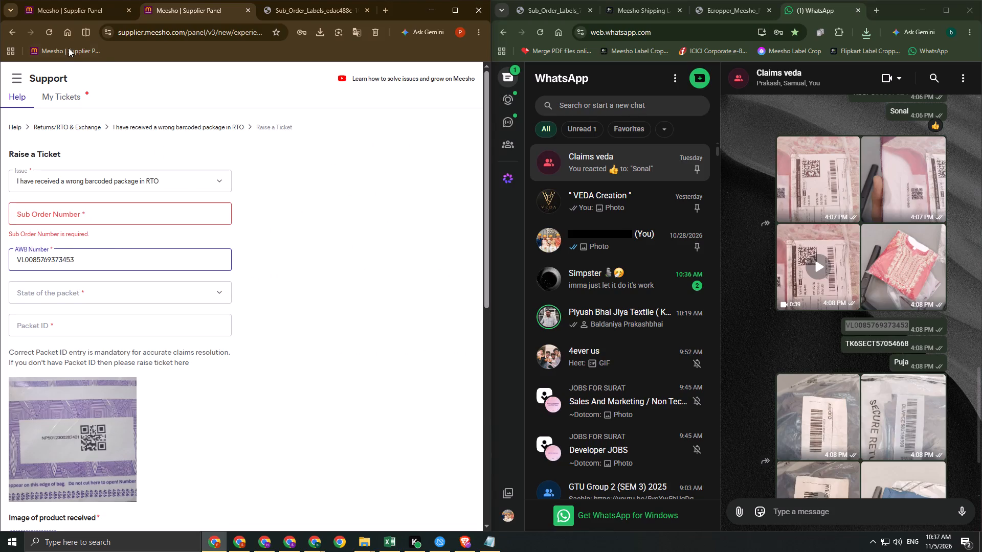
pyautogui.click(118, 0)
pyautogui.click(83, 15)
pyautogui.click(374, 78)
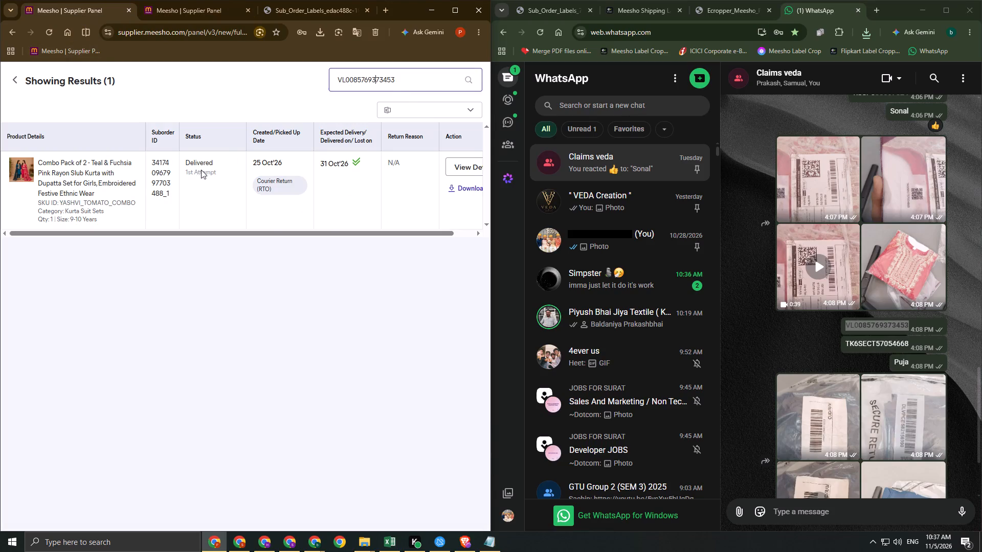
pyautogui.doubleClick(168, 181)
pyautogui.hotkey('ctrl', 'c')
pyautogui.hotkey('ctrl', 'c')
pyautogui.click(170, 16)
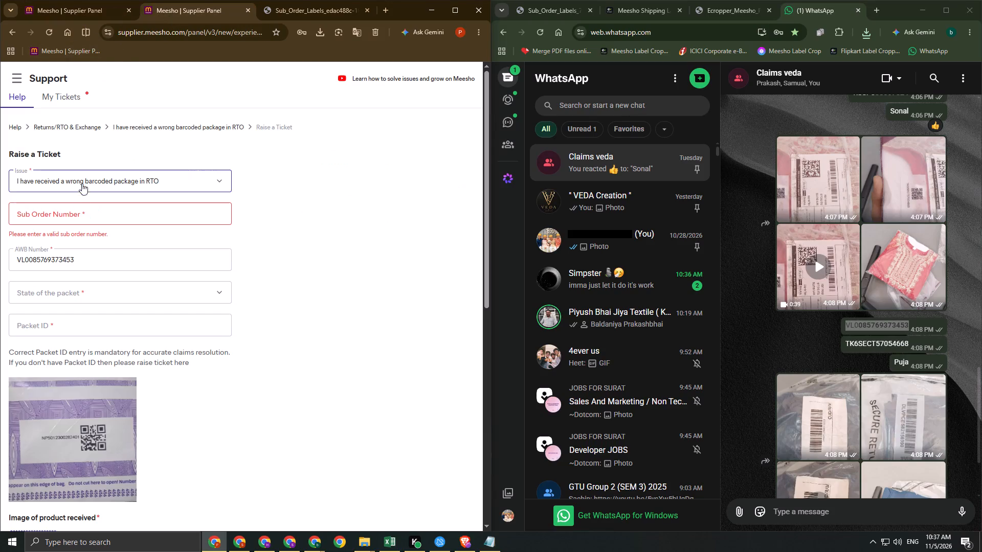
pyautogui.click(77, 214)
pyautogui.hotkey('ctrl', 'v')
pyautogui.click(280, 214)
# Open the State of the packet choices in the ticket form.
pyautogui.click(168, 289)
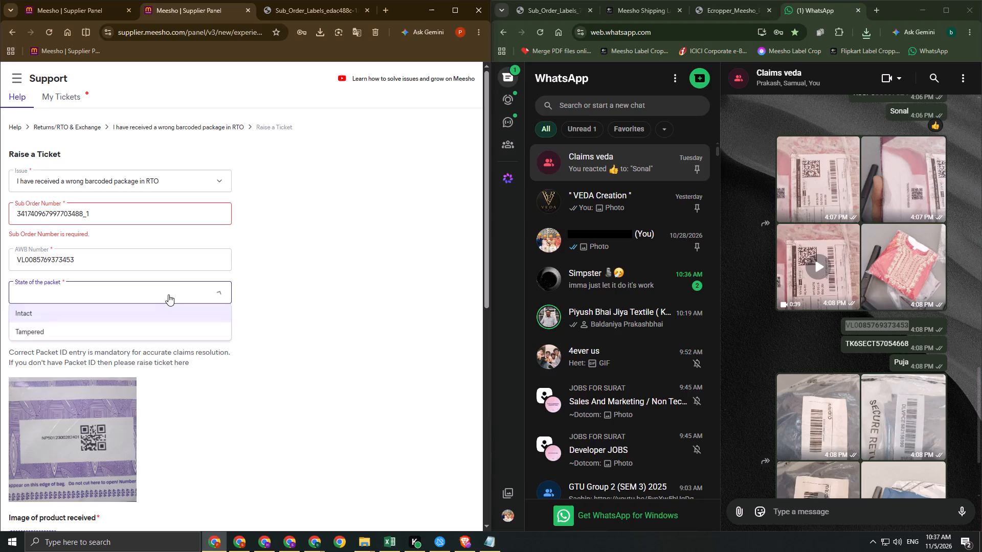
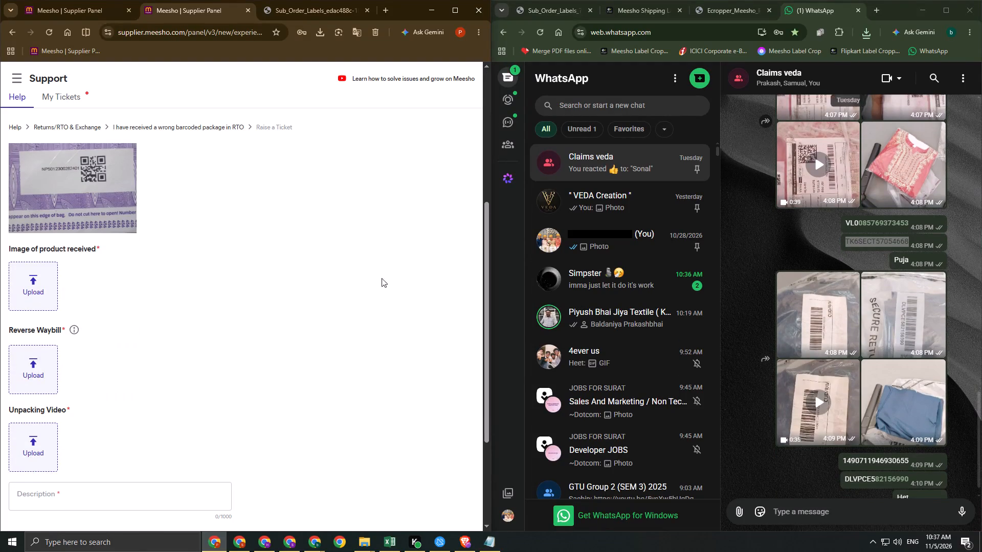
# Upload the photo of the pink kurta from Downloads as the image of product received.
pyautogui.scroll(2, 869, 267)
pyautogui.click(0, 277)
pyautogui.click(28, 291)
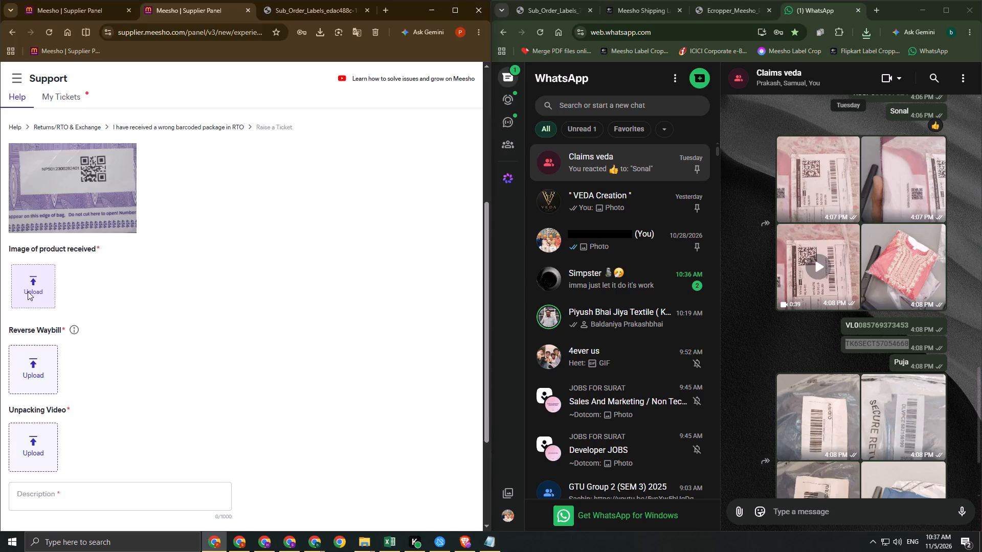
pyautogui.click(24, 94)
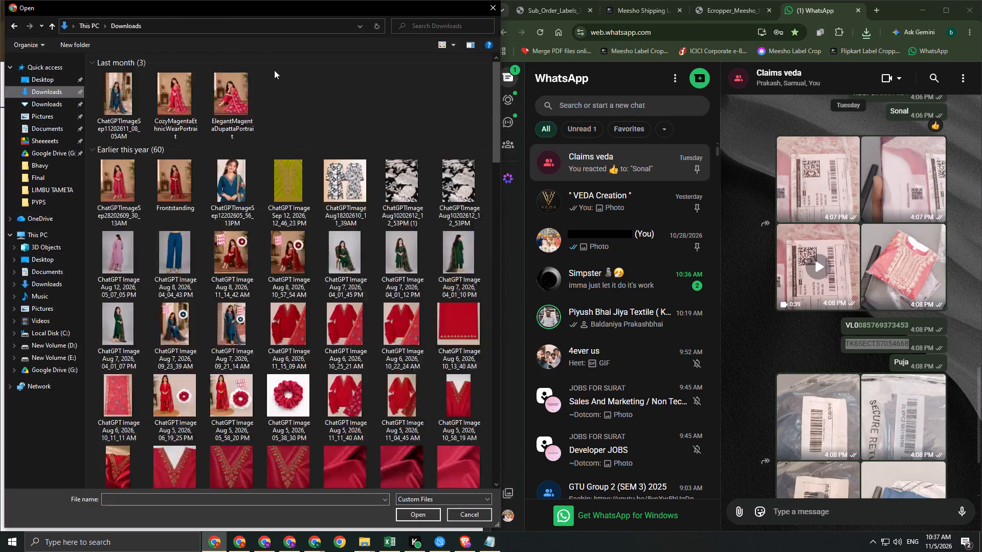
pyautogui.doubleClick(255, 125)
# Upload the photo of the package's shipping label as the Reverse Waybill image.
pyautogui.click(32, 360)
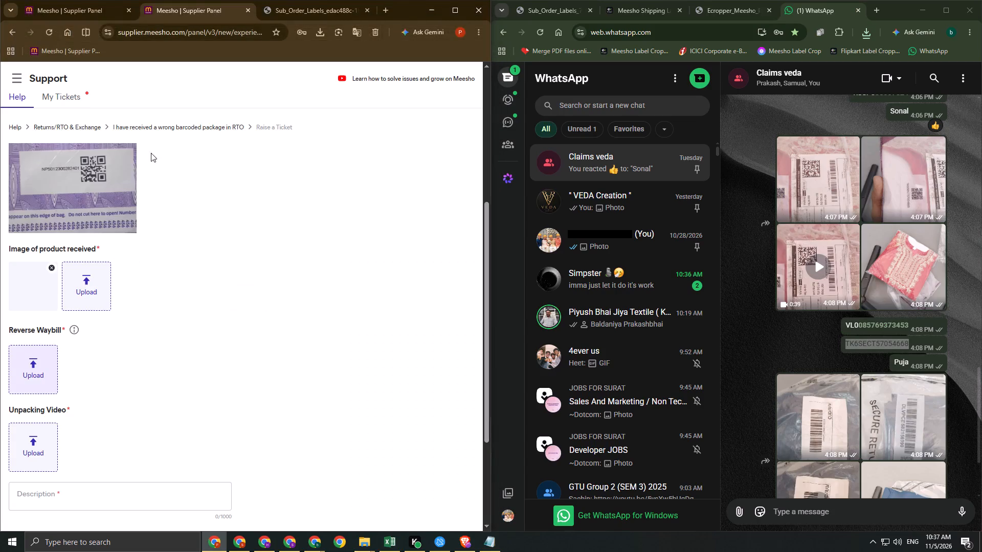
pyautogui.doubleClick(121, 118)
# Upload the file WhatsApp Video 2026-11-03 at 4.06.19 PM as the Unpacking Video.
pyautogui.click(35, 475)
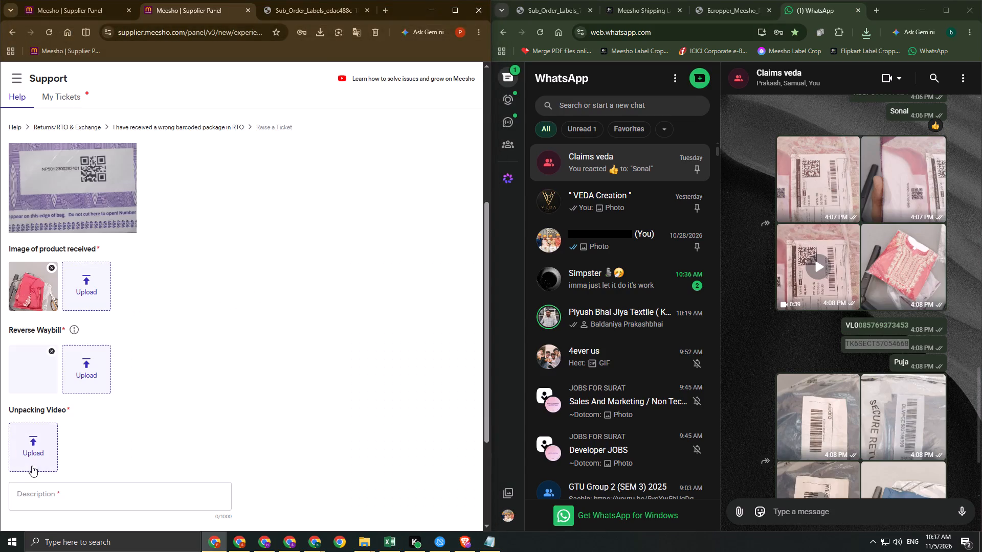
pyautogui.click(32, 465)
pyautogui.doubleClick(111, 96)
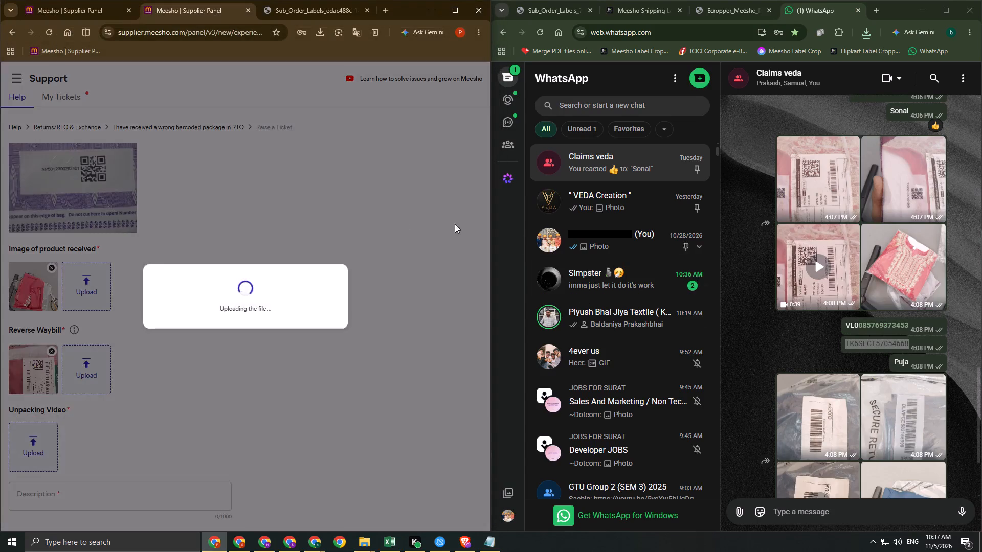
pyautogui.scroll(-4, 346, 191)
pyautogui.click(22, 283)
pyautogui.doubleClick(118, 145)
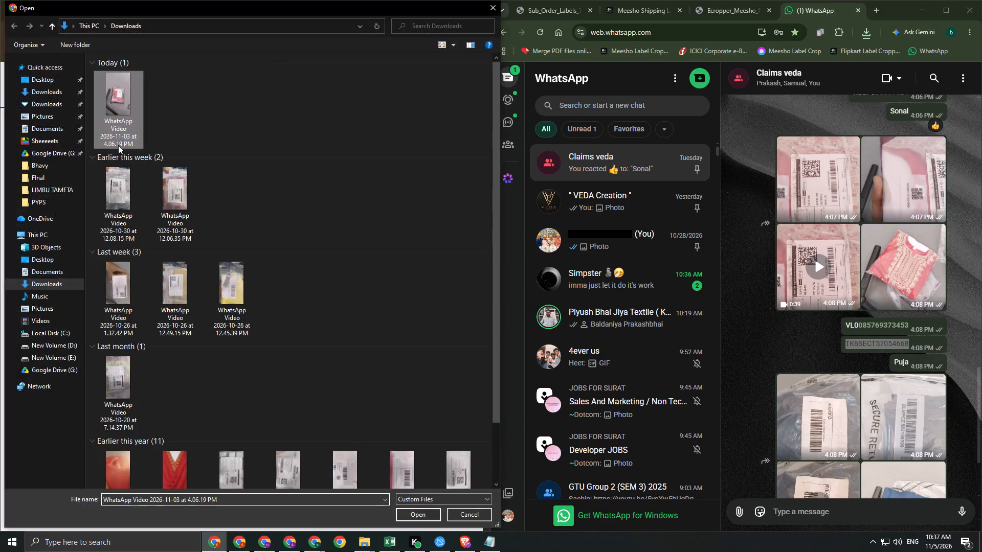
pyautogui.click(197, 337)
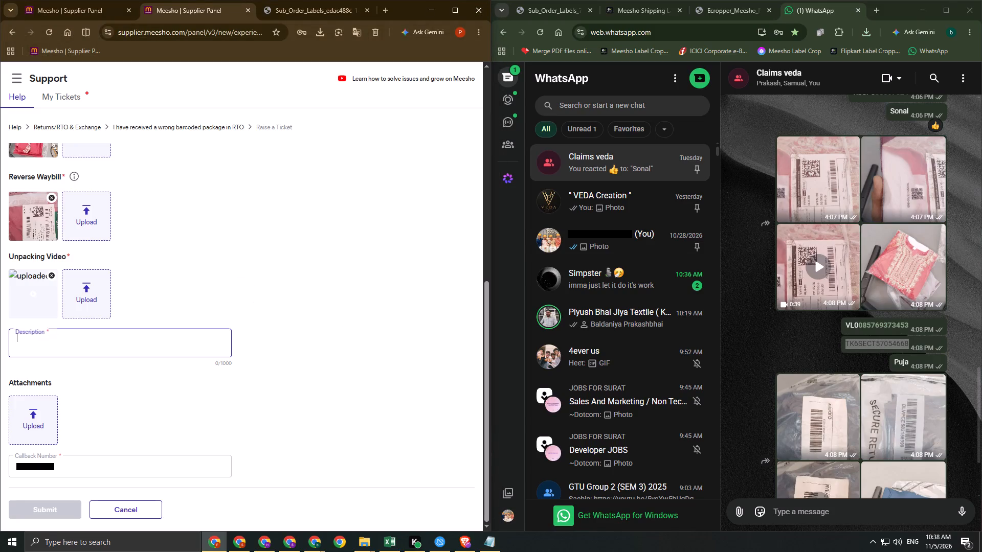
pyautogui.click(488, 551)
pyautogui.hotkey('ctrl', 'c')
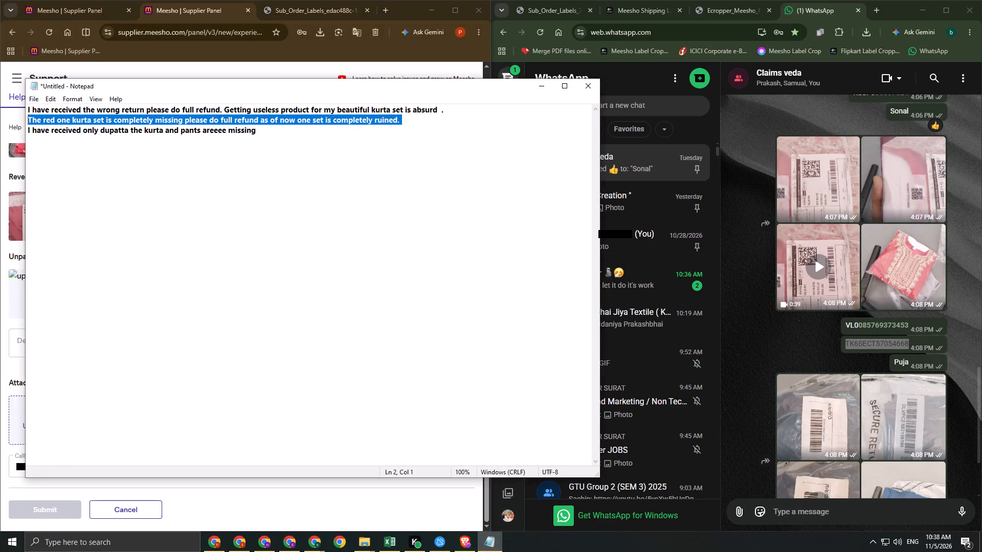
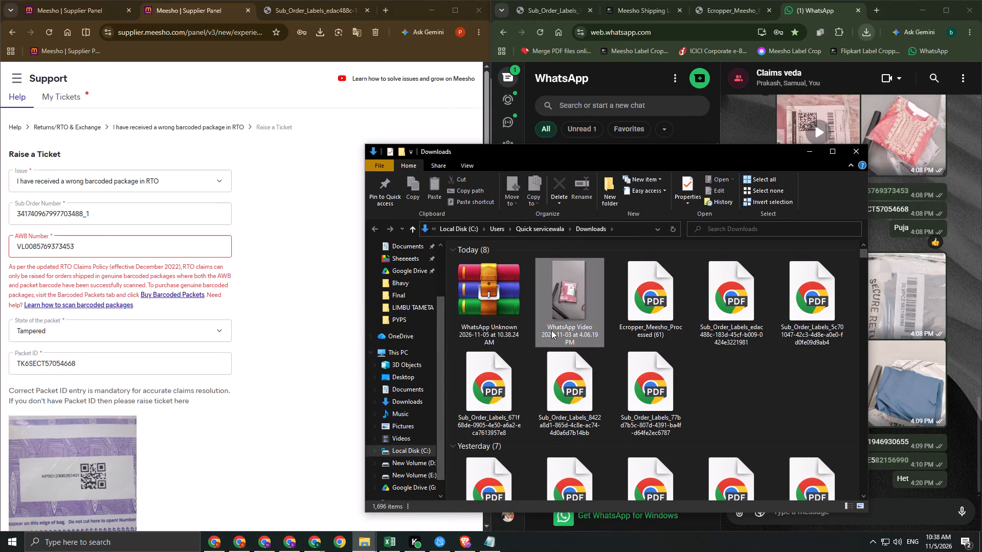
# Delete the WhatsApp Video 2026-11-03 at 4.06.19 PM from the Downloads folder.
pyautogui.press('Delete')
# Extract the WhatsApp Unknown 2026-11-05 at 10.38.24 AM archive directly into the Downloads folder and refresh the file listing.
pyautogui.rightClick(516, 324)
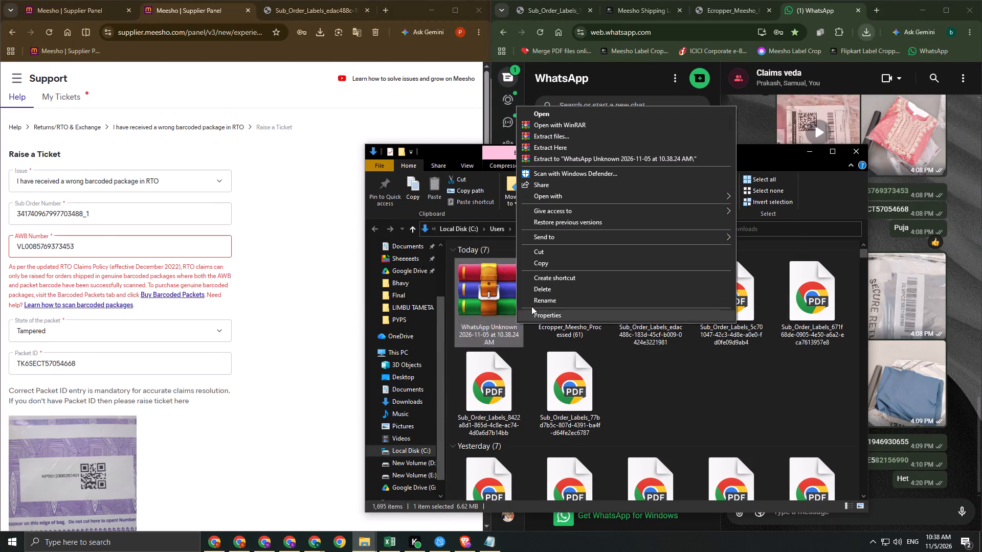
pyautogui.click(573, 146)
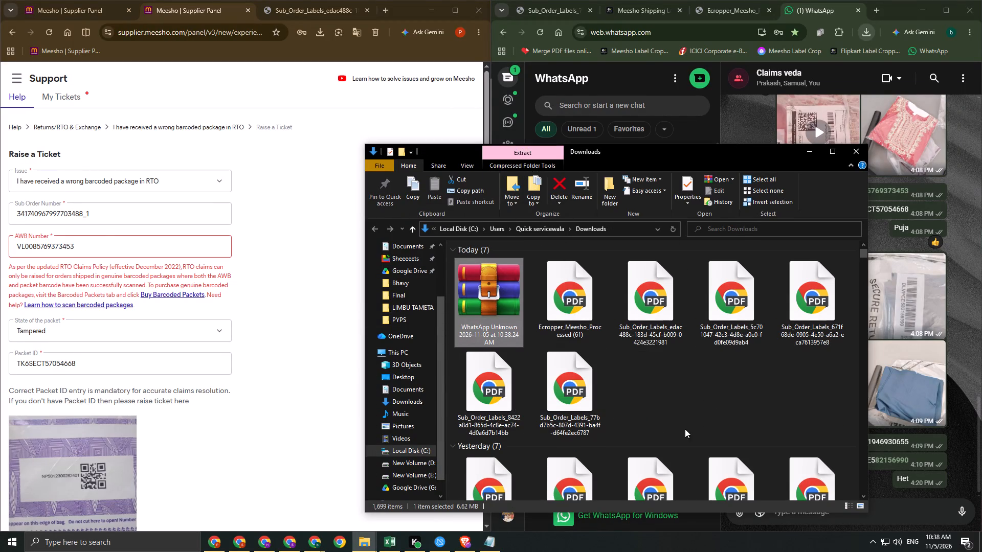
pyautogui.rightClick(604, 472)
pyautogui.click(672, 365)
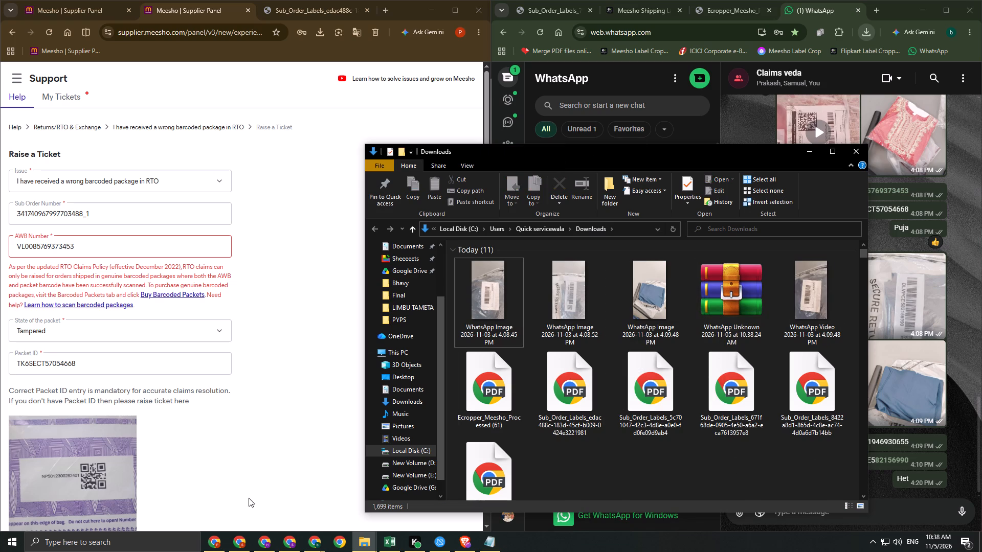
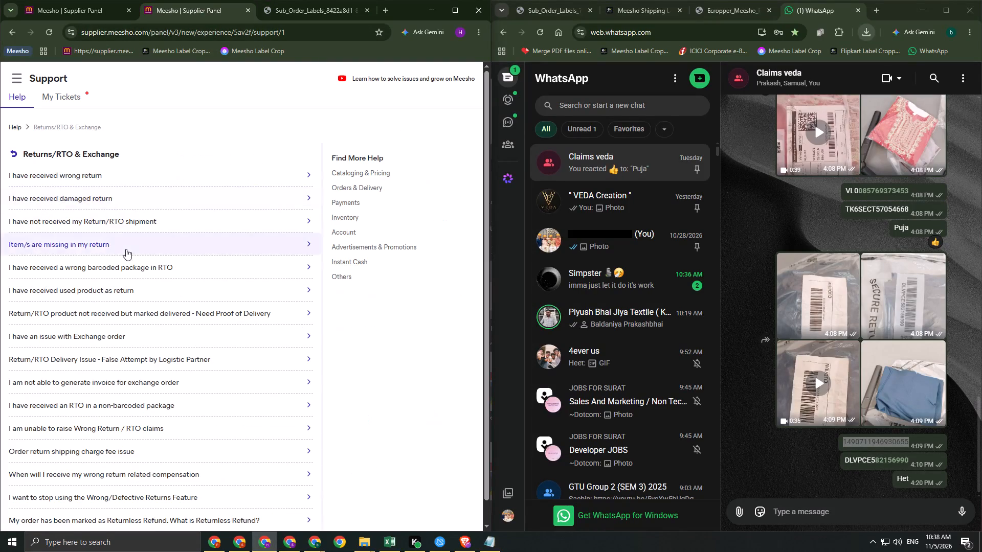
# Start a Returns/RTO & Exchange support ticket for the issue "Item/s are missing in my return".
pyautogui.click(165, 250)
pyautogui.scroll(-6, 129, 280)
pyautogui.click(48, 521)
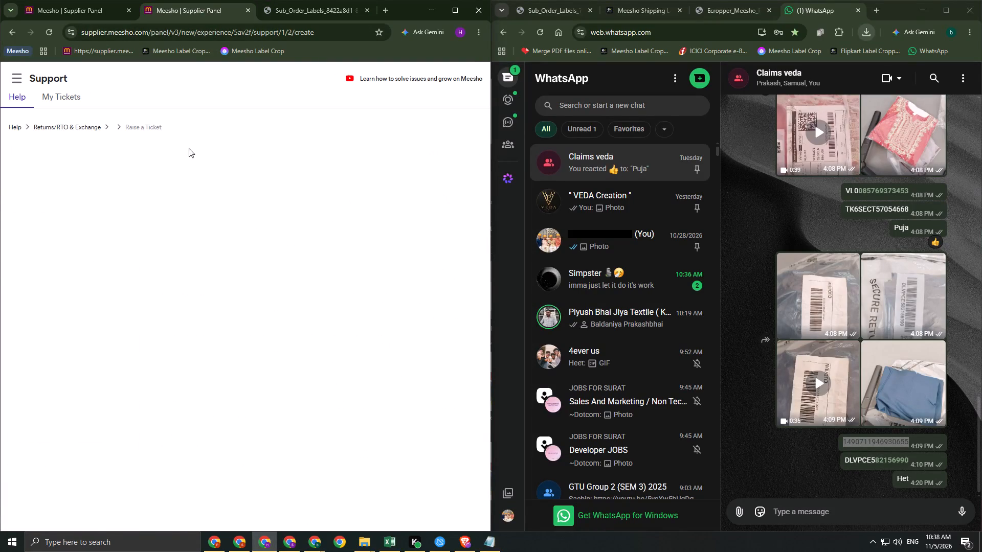
pyautogui.click(117, 223)
pyautogui.hotkey('ctrl', 'v')
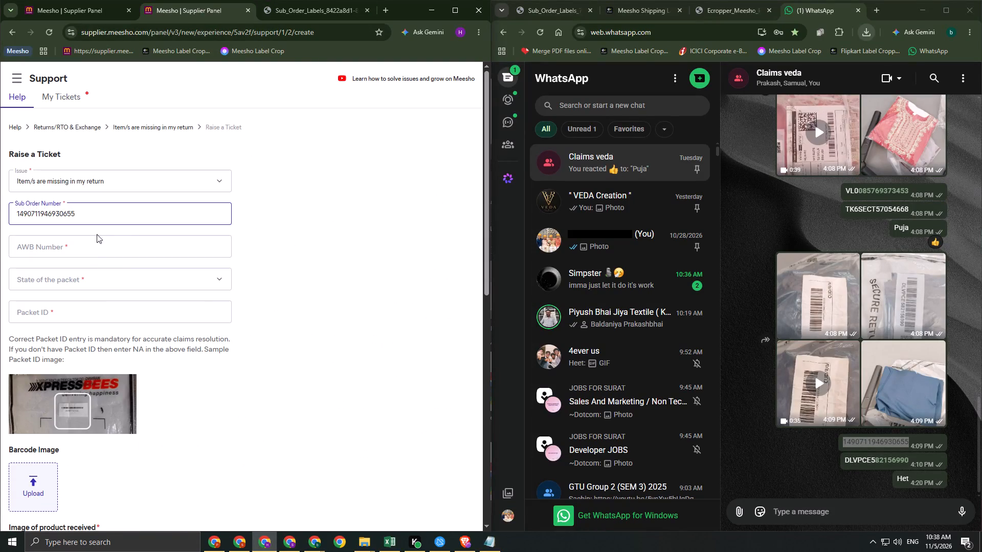
pyautogui.keyDown('ctrl'); pyautogui.click(97, 236); pyautogui.keyUp('ctrl')
pyautogui.hotkey('ctrl', 'v')
pyautogui.keyDown('ctrl'); pyautogui.click(90, 257); pyautogui.keyUp('ctrl')
pyautogui.hotkey('ctrl', 'v')
pyautogui.click(47, 0)
pyautogui.click(49, 5)
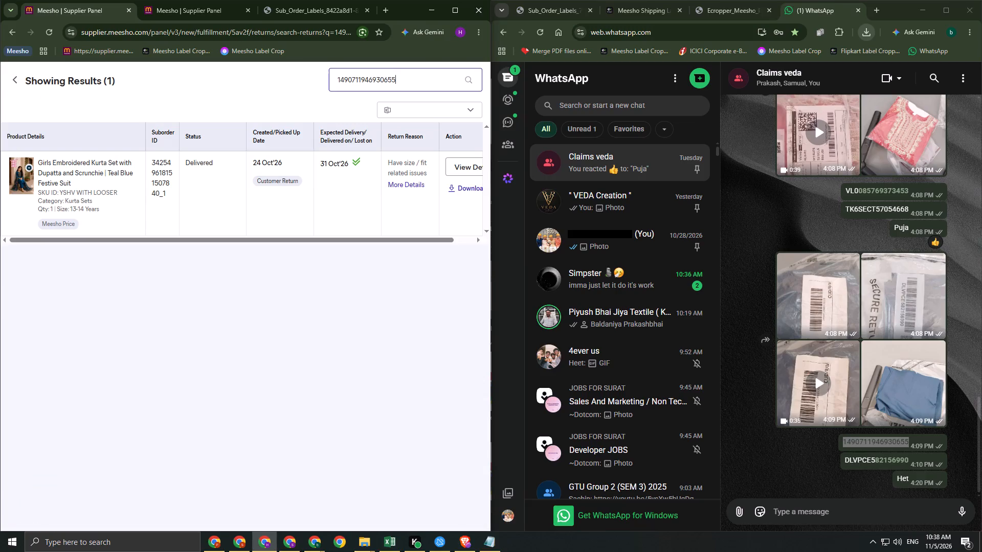
pyautogui.doubleClick(165, 157)
pyautogui.hotkey('ctrl', 'c')
pyautogui.hotkey('ctrl', 'v')
pyautogui.hotkey('ctrl', 'c')
pyautogui.hotkey('ctrl', 'c')
pyautogui.hotkey('ctrl', 'c')
pyautogui.keyDown('ctrl'); pyautogui.click(197, 0); pyautogui.keyUp('ctrl')
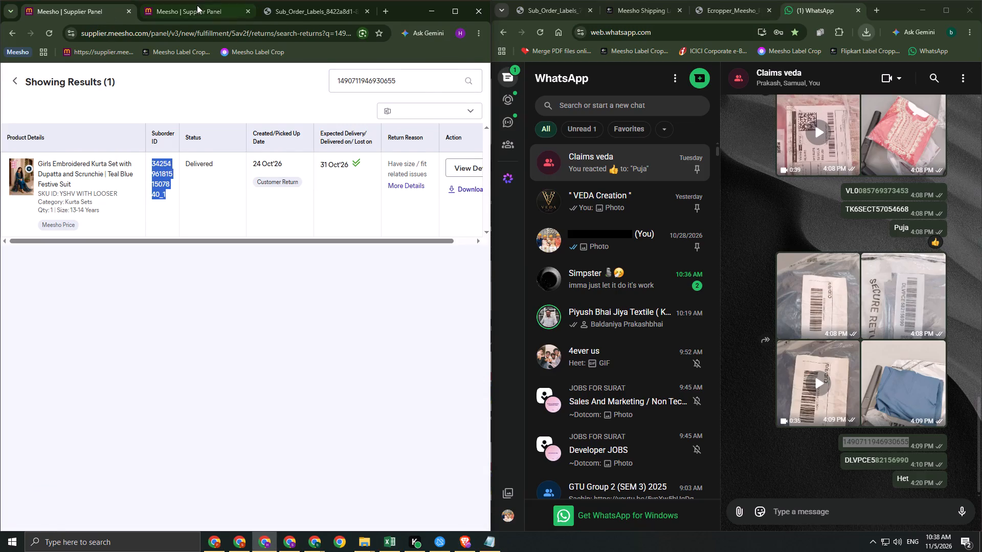
pyautogui.keyDown('ctrl'); pyautogui.click(197, 5); pyautogui.keyUp('ctrl')
pyautogui.keyDown('ctrl'); pyautogui.doubleClick(72, 208); pyautogui.keyUp('ctrl')
pyautogui.hotkey('ctrl', 'v')
# Open the State of the packet choices in the missing-item ticket.
pyautogui.keyDown('ctrl'); pyautogui.click(229, 268); pyautogui.keyUp('ctrl')
pyautogui.click(109, 277)
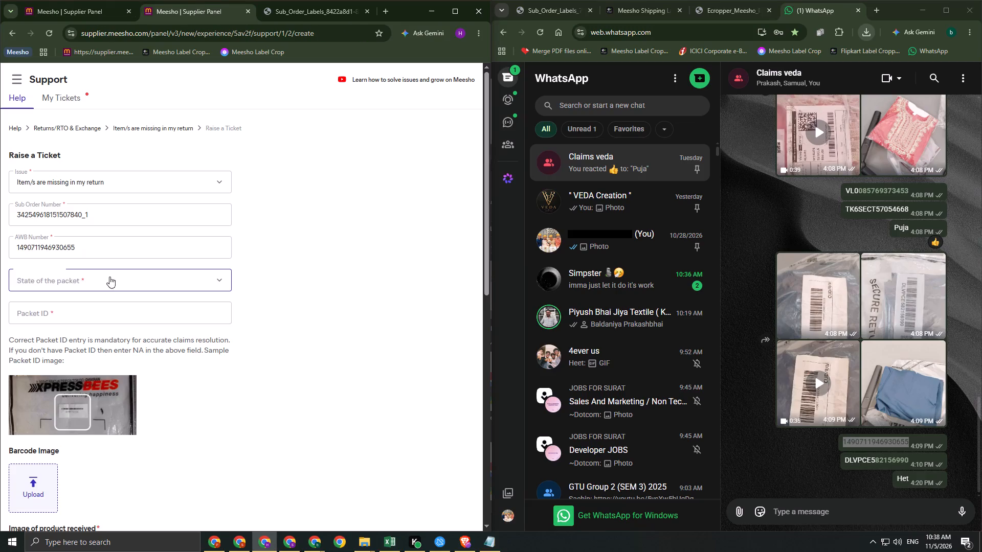
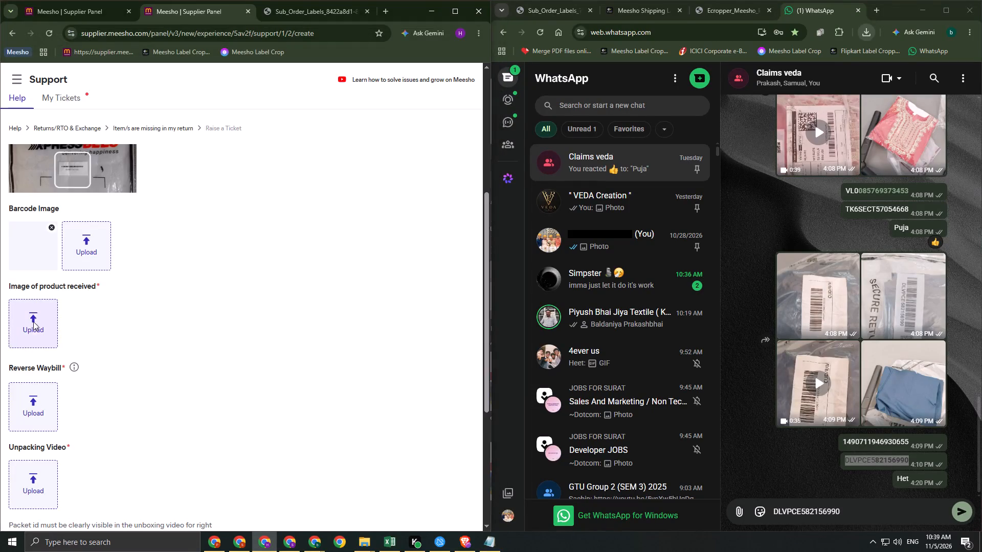
# Upload the WhatsApp image from 2026-11-03 at 4.09.48 PM as the ticket's Image of product received.
pyautogui.doubleClick(233, 119)
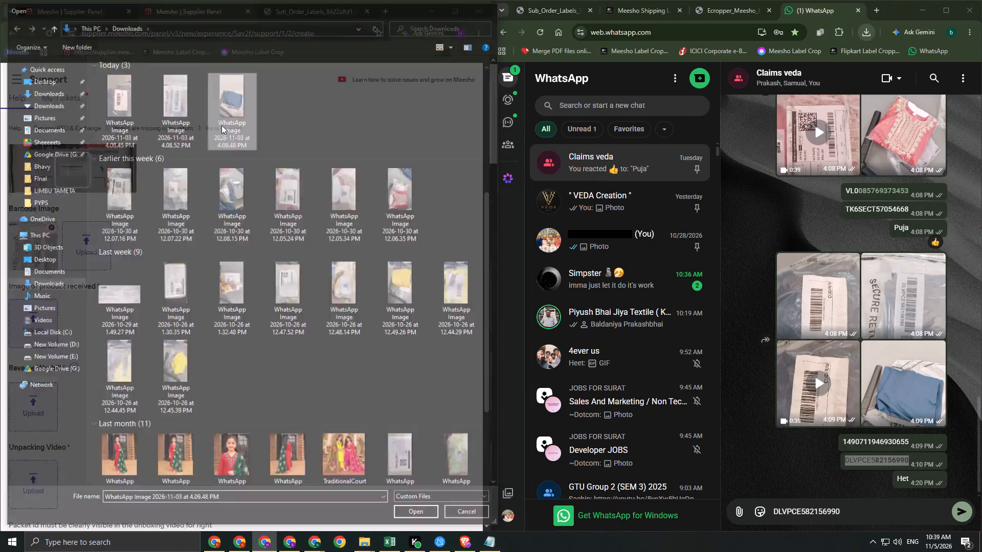
# Upload the WhatsApp barcode label image from 2026-11-03 at 4.08.45 PM as the ticket's Reverse Waybill.
pyautogui.click(27, 415)
pyautogui.doubleClick(100, 99)
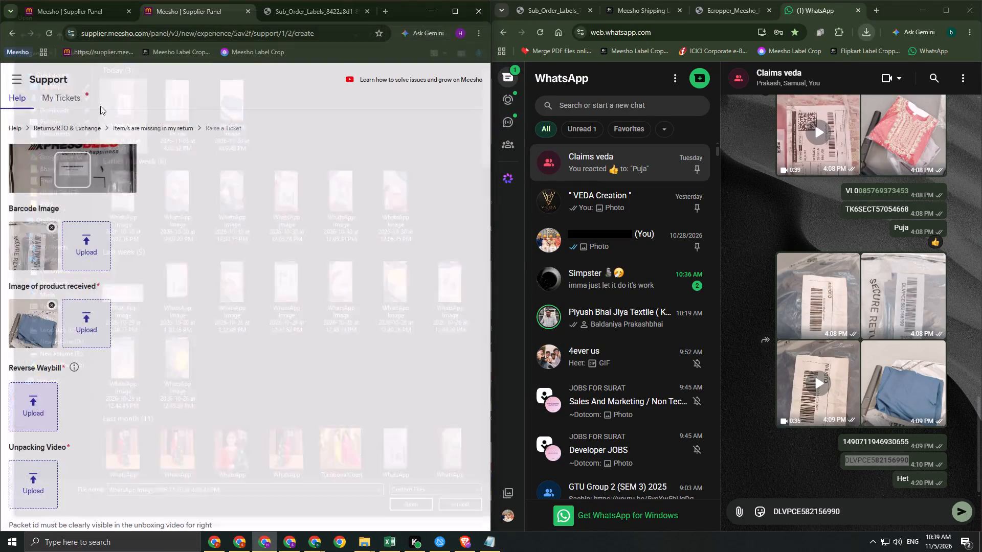
pyautogui.click(51, 373)
pyautogui.click(36, 393)
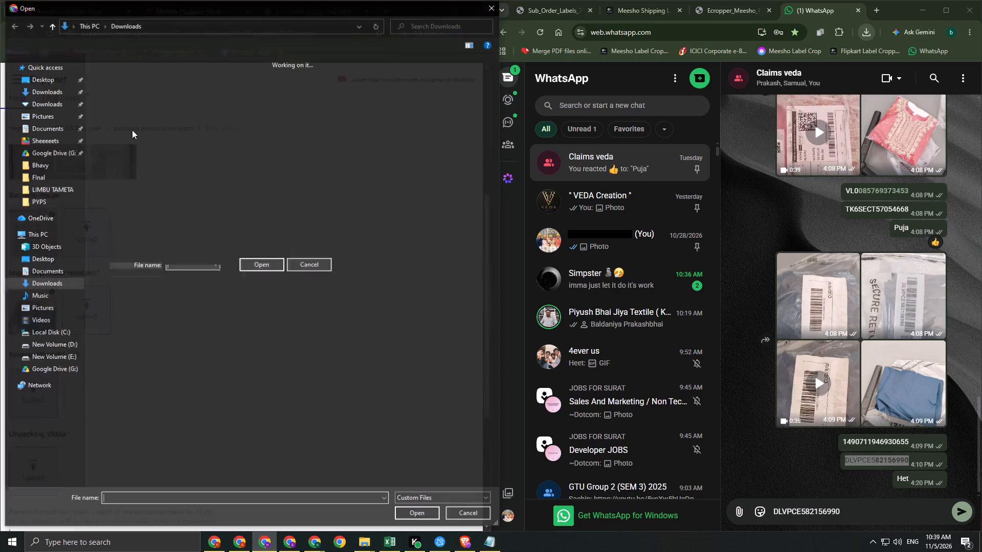
pyautogui.doubleClick(114, 121)
# Upload the WhatsApp video from 2026-11-03 at 4.09.48 PM as the ticket's Unpacking Video.
pyautogui.click(30, 494)
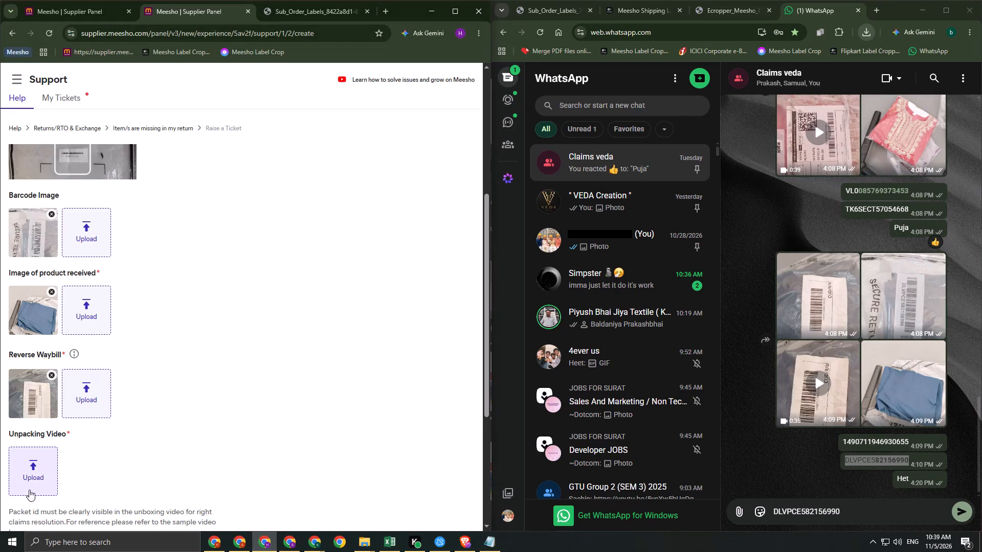
pyautogui.click(36, 456)
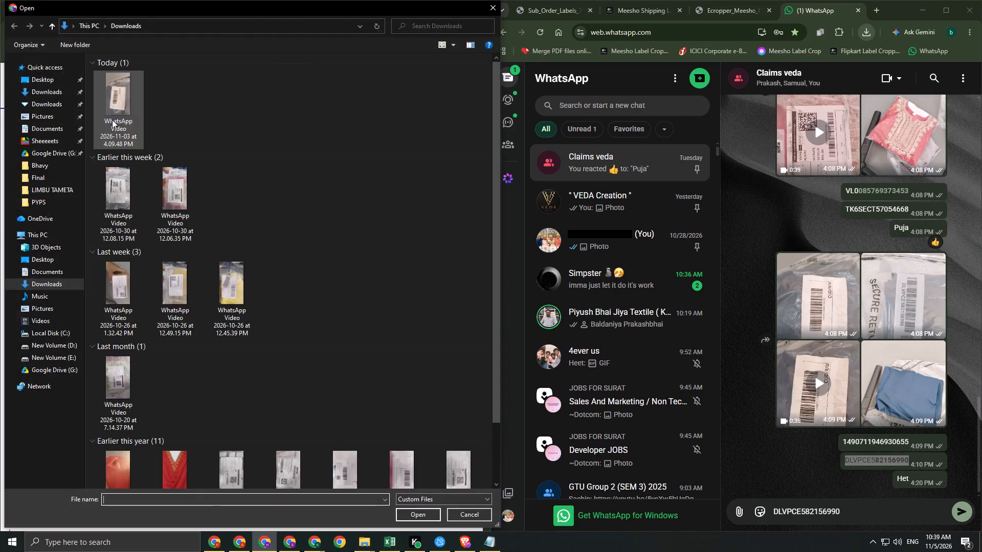
pyautogui.doubleClick(112, 120)
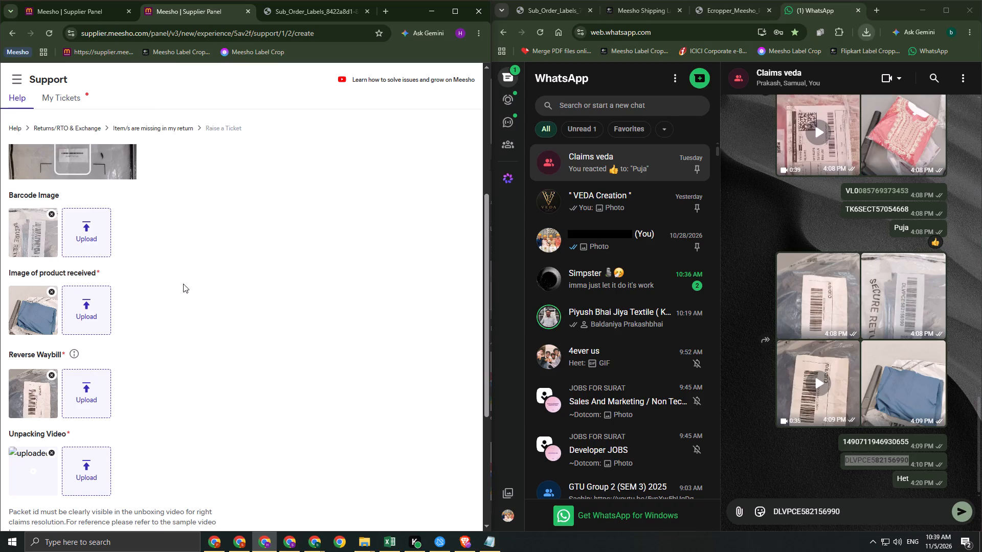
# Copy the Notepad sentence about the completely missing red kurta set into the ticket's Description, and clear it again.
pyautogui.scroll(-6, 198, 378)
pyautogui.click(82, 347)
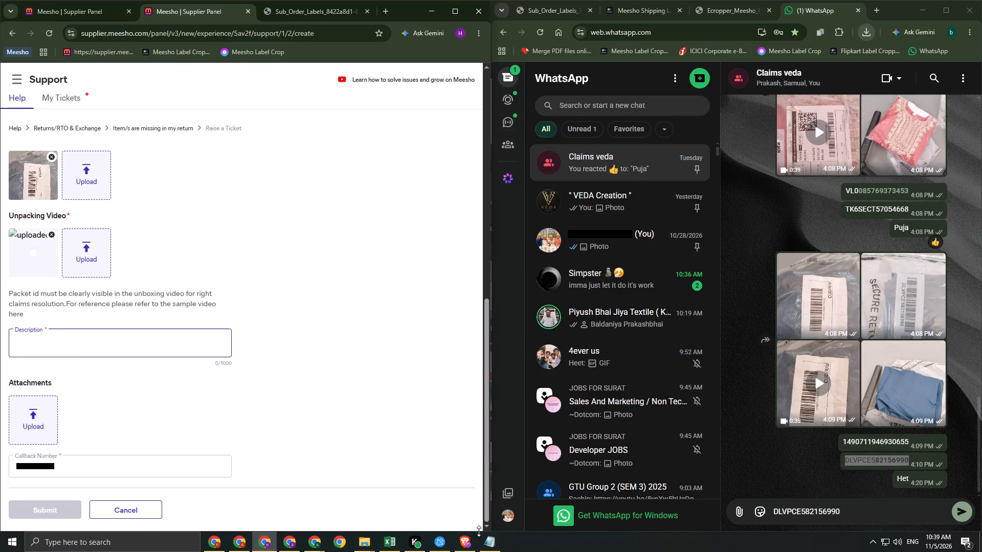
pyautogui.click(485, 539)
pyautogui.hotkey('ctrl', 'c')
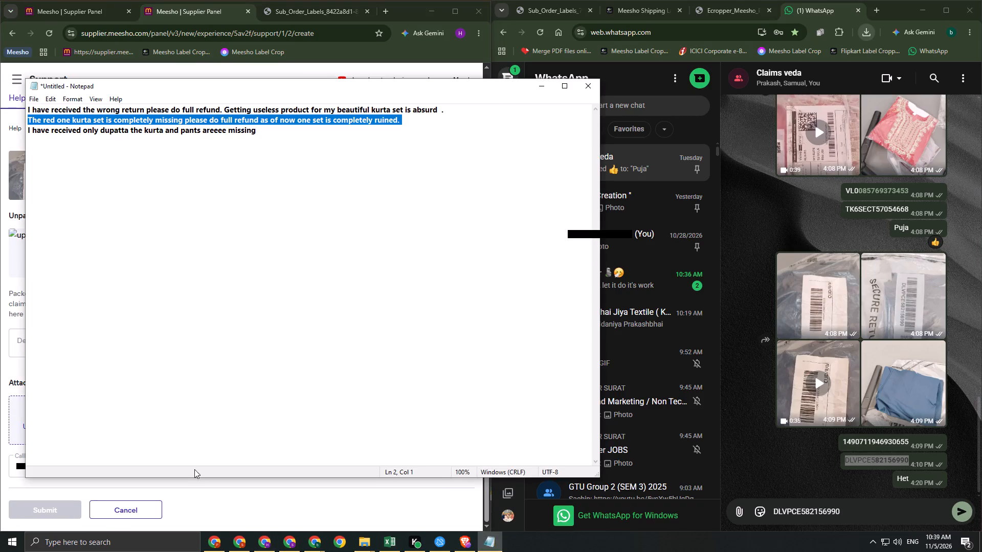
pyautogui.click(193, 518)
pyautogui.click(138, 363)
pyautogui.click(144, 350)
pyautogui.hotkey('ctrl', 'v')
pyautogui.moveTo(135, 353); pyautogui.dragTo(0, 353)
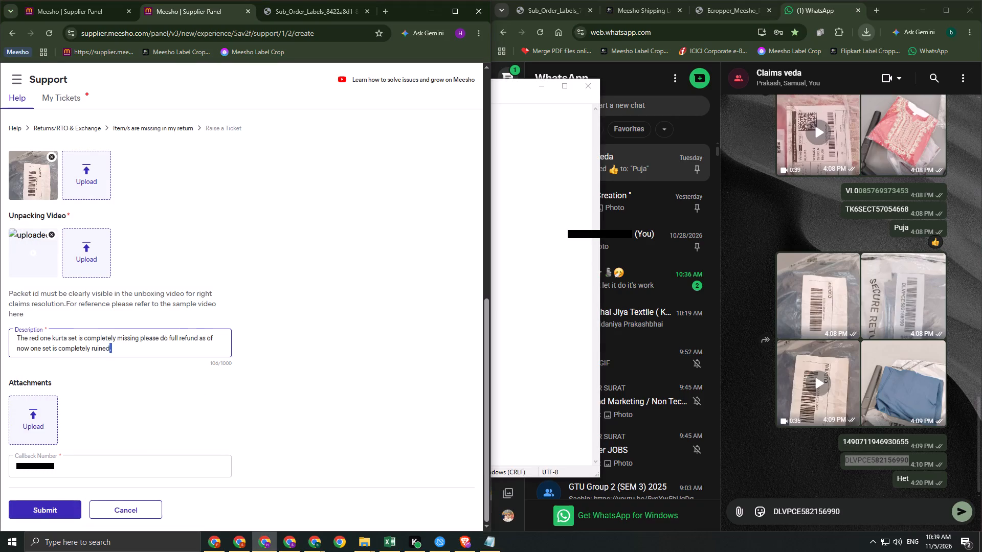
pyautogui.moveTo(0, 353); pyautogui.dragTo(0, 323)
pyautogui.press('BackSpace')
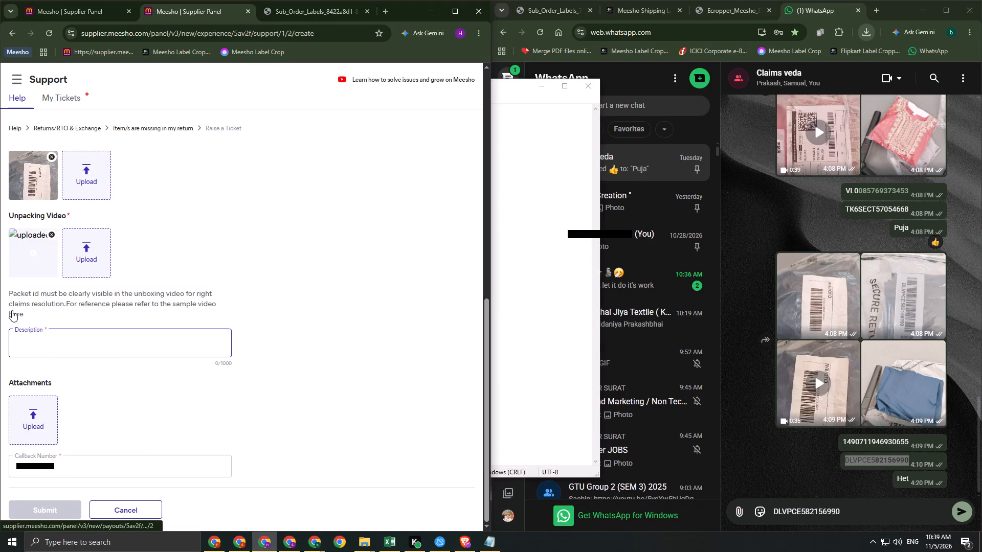
# Write the ticket's Description as "The dupatta and the Scrunchie is completely missing . PLease do refund".
pyautogui.hotkey('shift', 't')
pyautogui.press('h')
pyautogui.write('e')
pyautogui.press('space')
pyautogui.press('d')
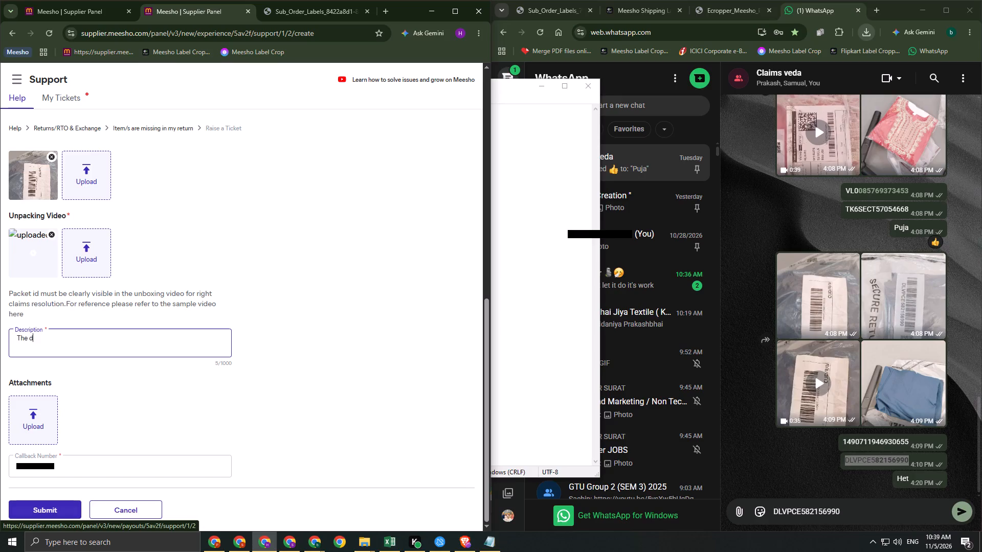
pyautogui.write('upatta and the')
pyautogui.press('space')
pyautogui.write('Scrunchie is compleel')
pyautogui.press('BackSpace')
pyautogui.press('BackSpace')
pyautogui.write('tely missing')
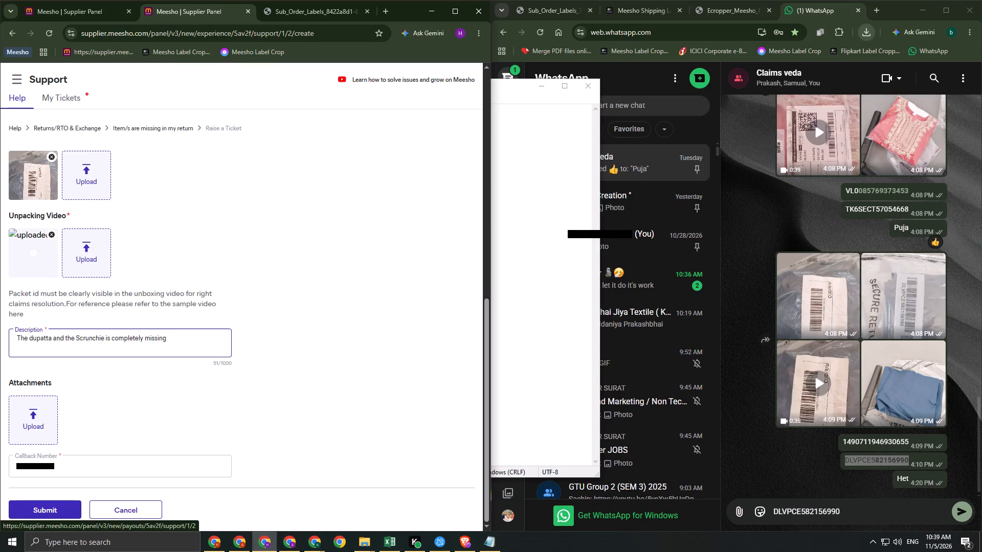
pyautogui.press('space')
pyautogui.write('. PLease do refund')
pyautogui.press('space')
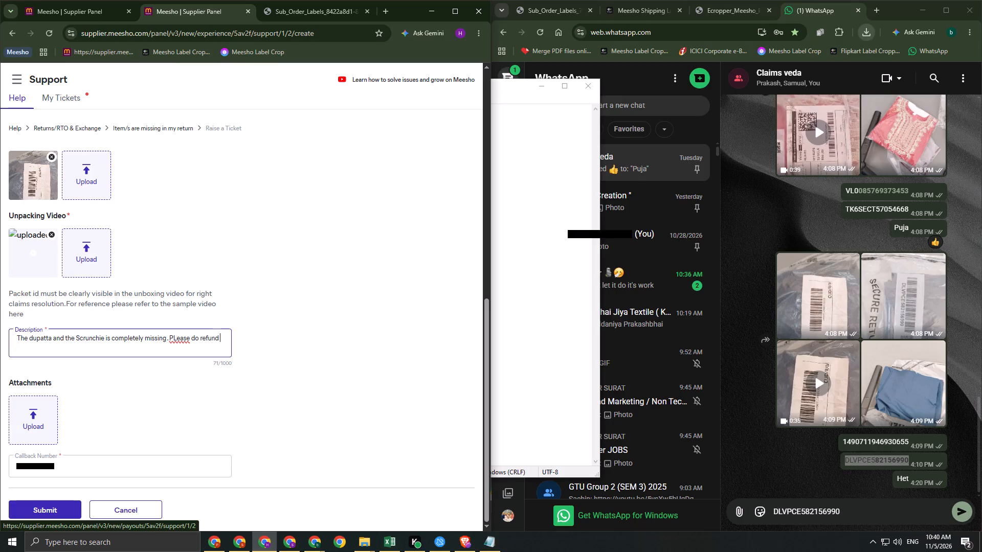
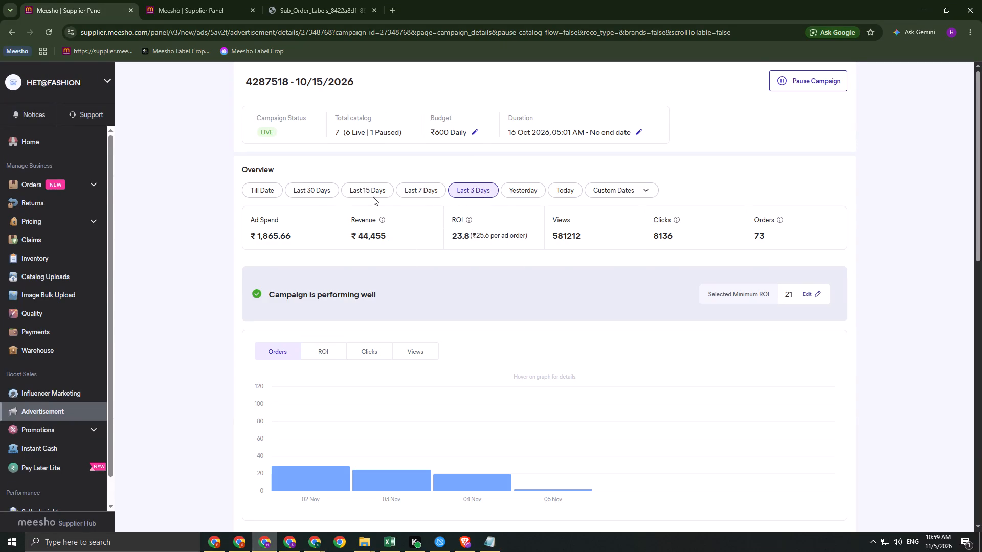
# Open the Returns overview for the HET@FASHION, BHAVY@FASHION, SHAMUAL@CREATION, SONAL@FASHION and PUJA@CREATION supplier accounts.
pyautogui.click(66, 200)
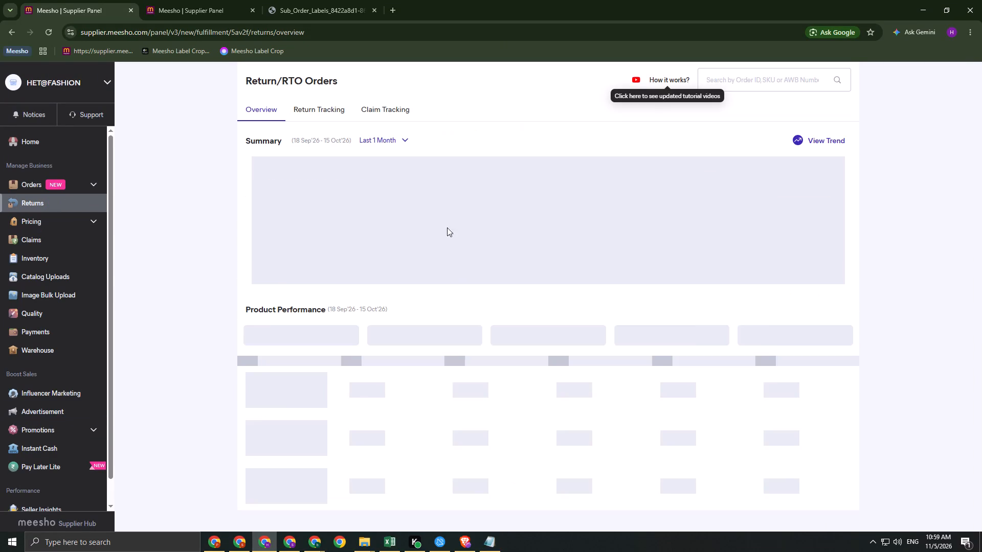
pyautogui.click(314, 542)
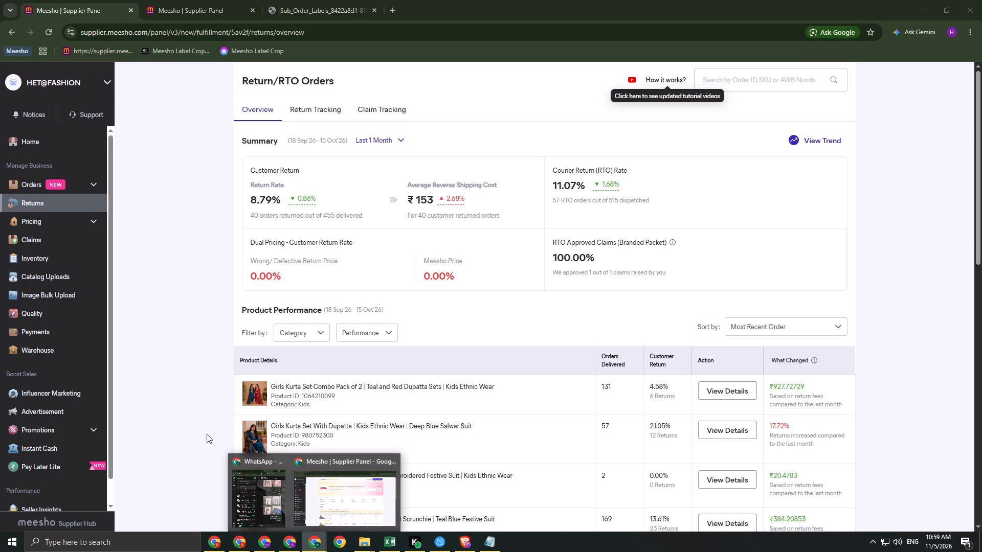
pyautogui.click(344, 504)
pyautogui.click(49, 194)
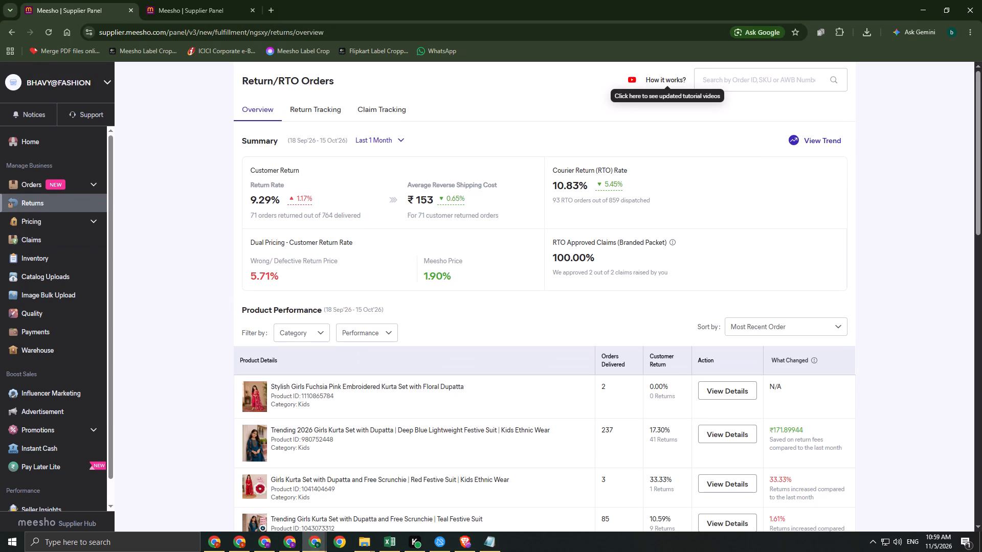
pyautogui.click(285, 547)
pyautogui.click(69, 204)
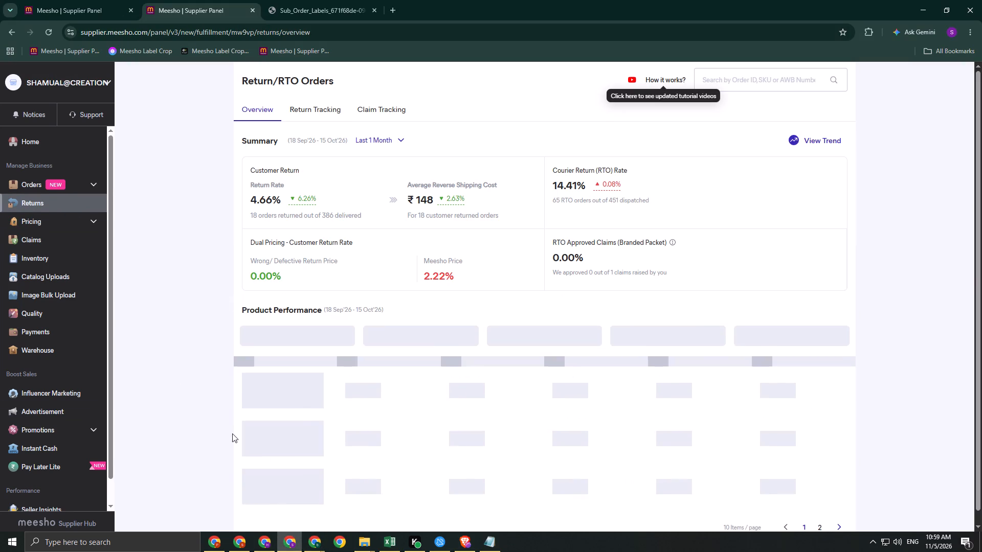
pyautogui.click(267, 551)
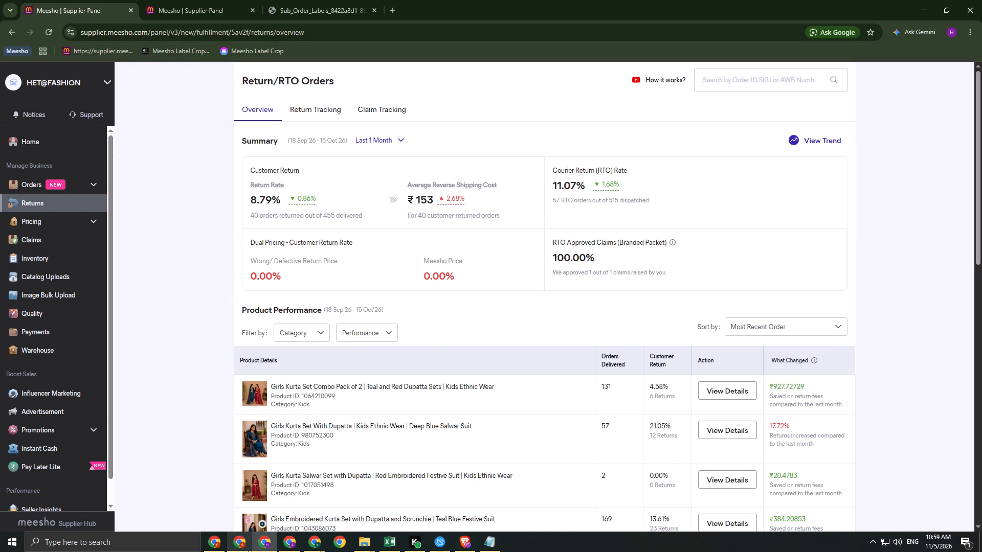
pyautogui.click(247, 551)
pyautogui.click(42, 206)
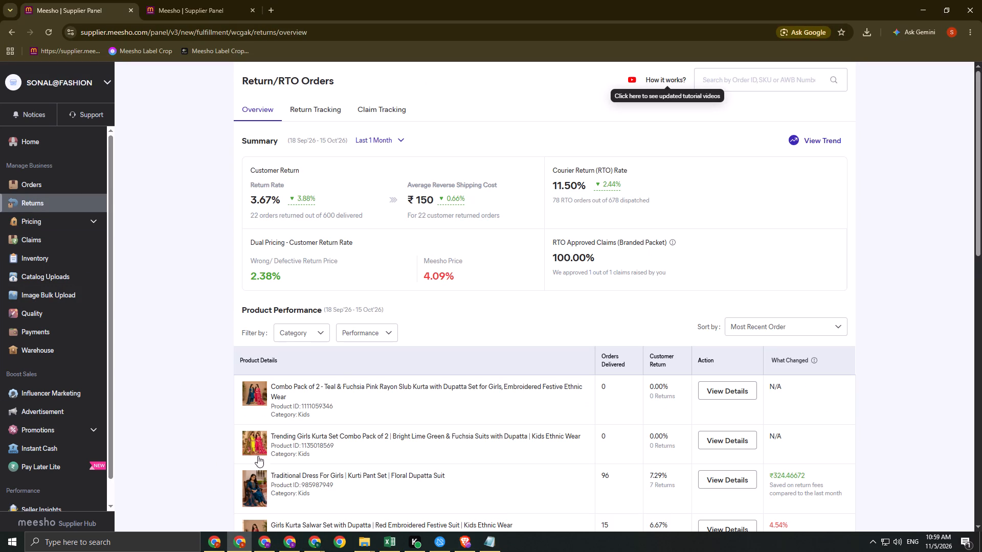
pyautogui.click(217, 548)
pyautogui.click(34, 201)
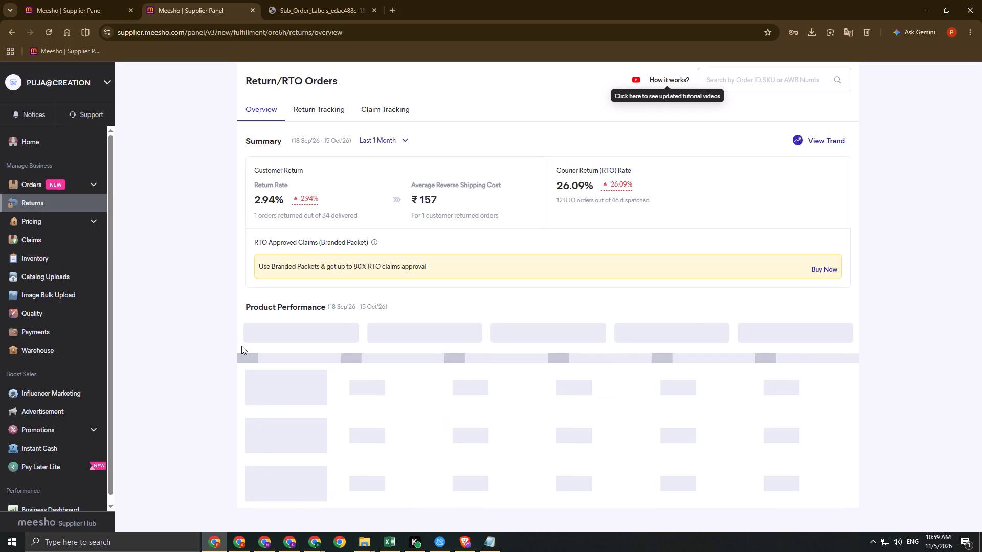
# Examine the Return/RTO summaries of the SONAL@FASHION, HET@FASHION, SHAMUAL@CREATION and BHAVY@FASHION accounts in turn.
pyautogui.click(246, 542)
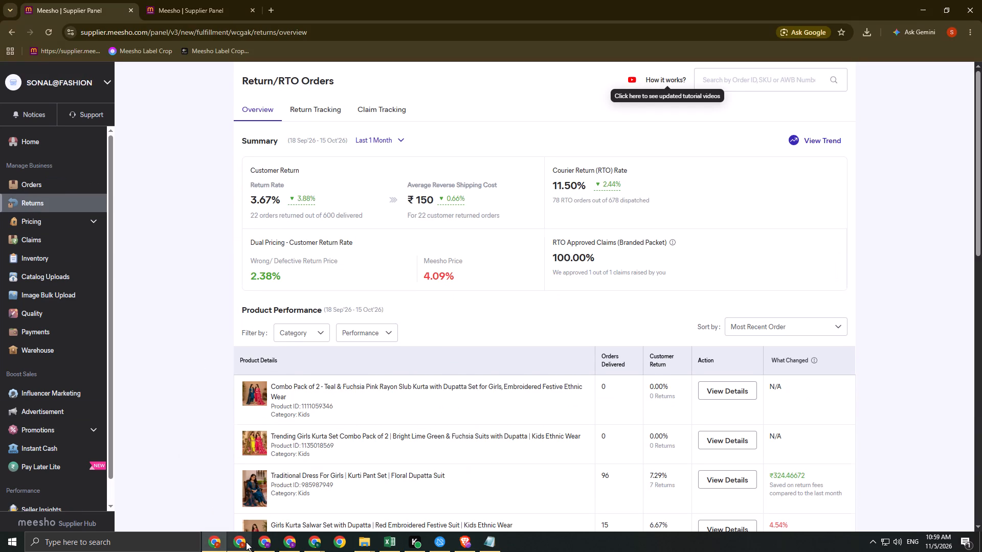
pyautogui.click(262, 544)
pyautogui.click(283, 544)
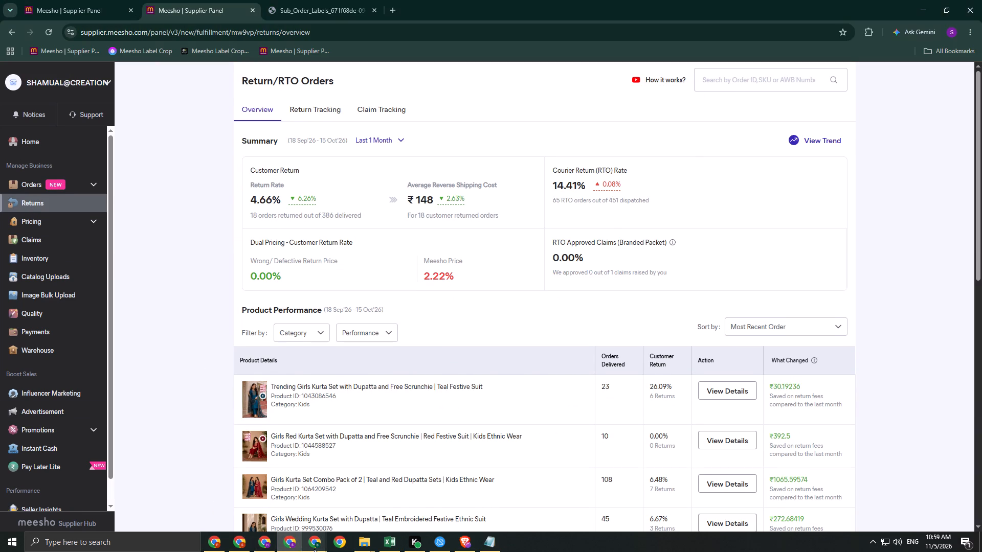
pyautogui.click(315, 549)
pyautogui.click(292, 544)
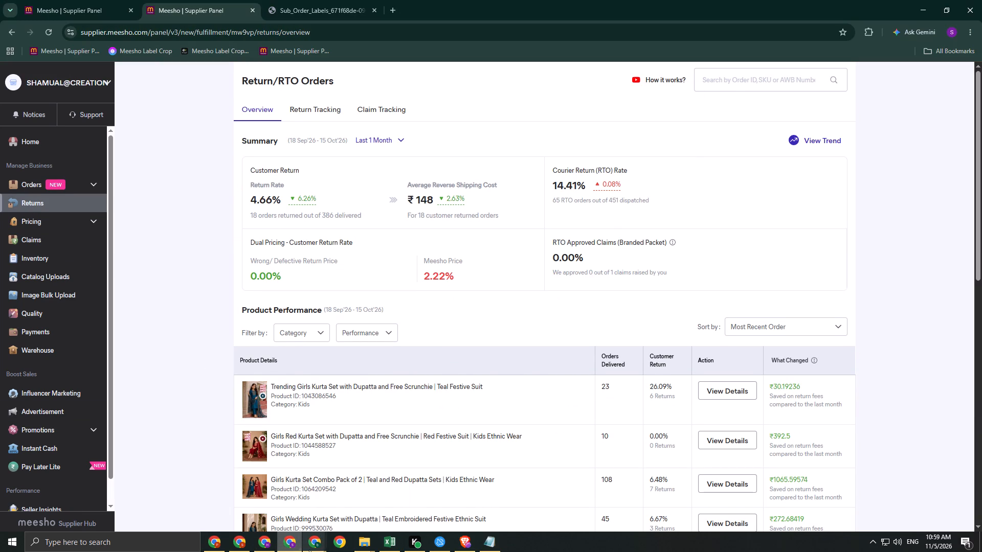
pyautogui.click(314, 550)
pyautogui.click(307, 500)
pyautogui.click(314, 537)
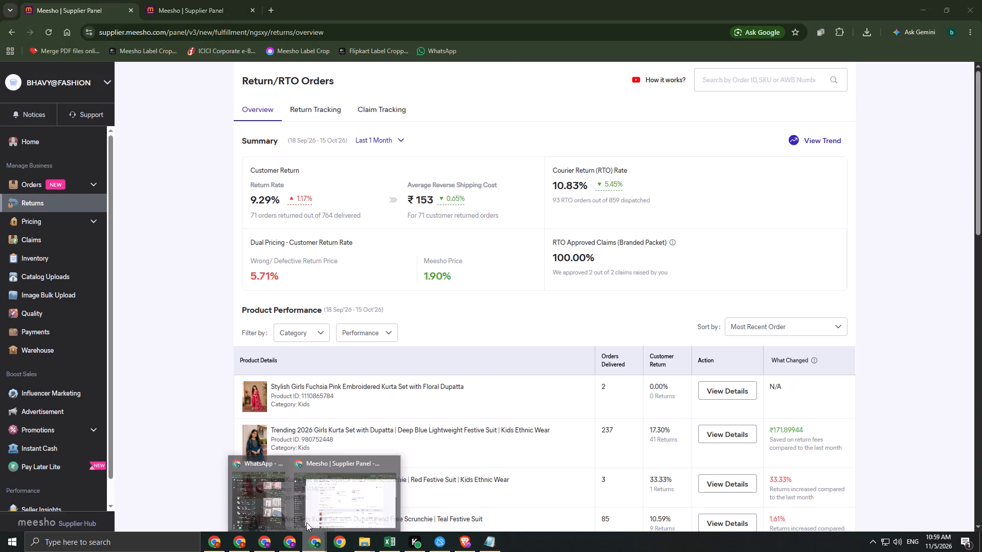
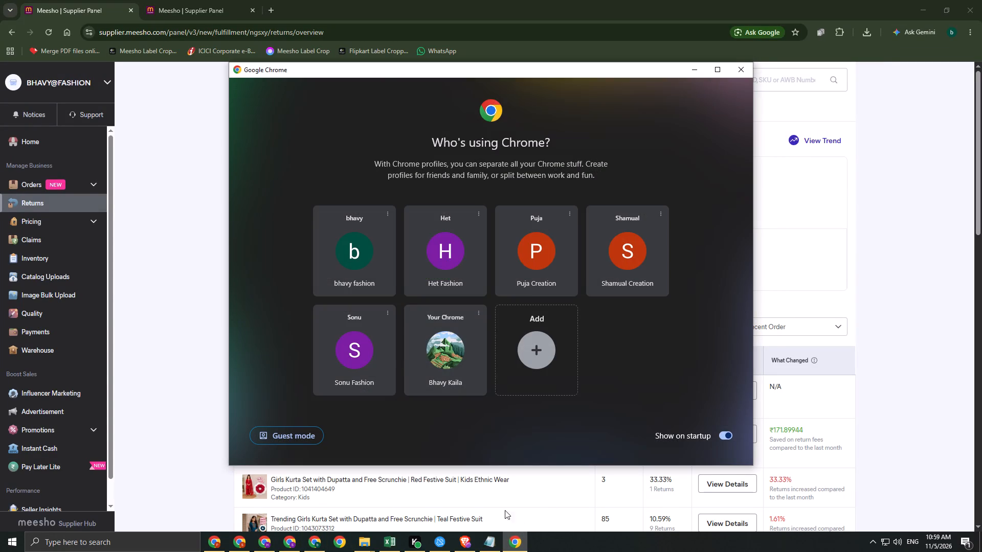
# Switch to the "Your Chrome" browser profile and open the Meesho seller login page there.
pyautogui.click(447, 364)
pyautogui.click(324, 296)
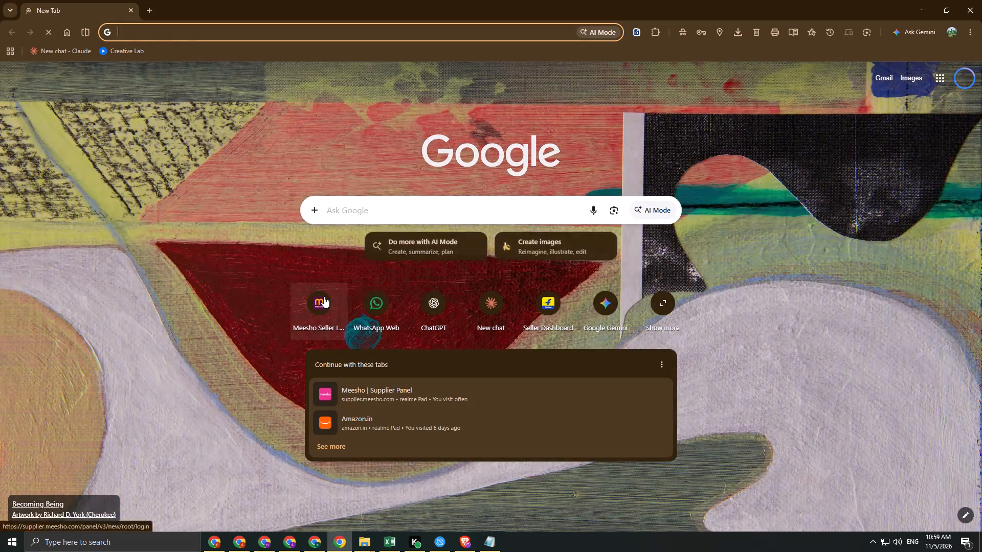